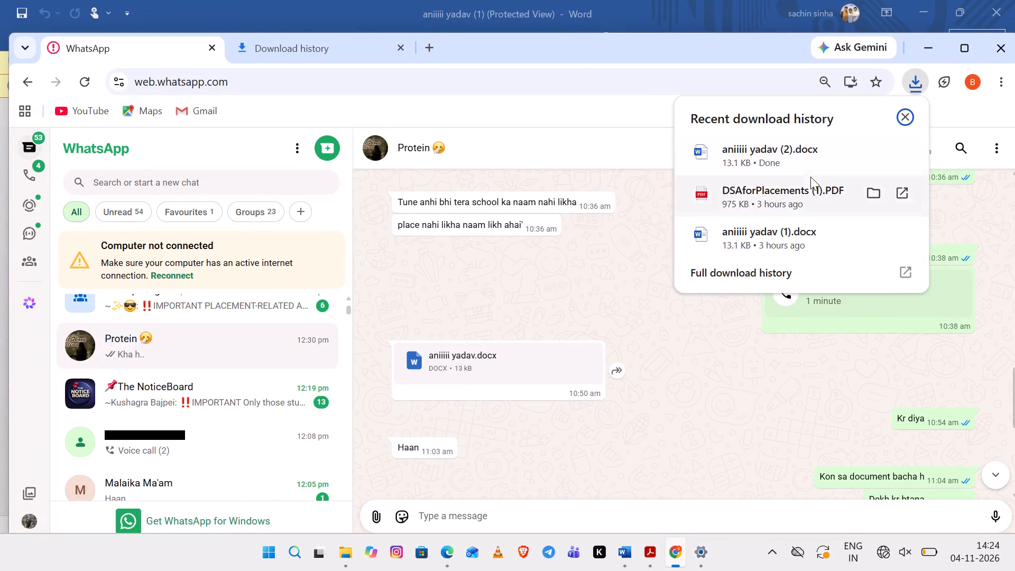
Open the newest downloaded résumé document, the .docx copy numbered (2), in Word and look through its sections.
click(760, 150)
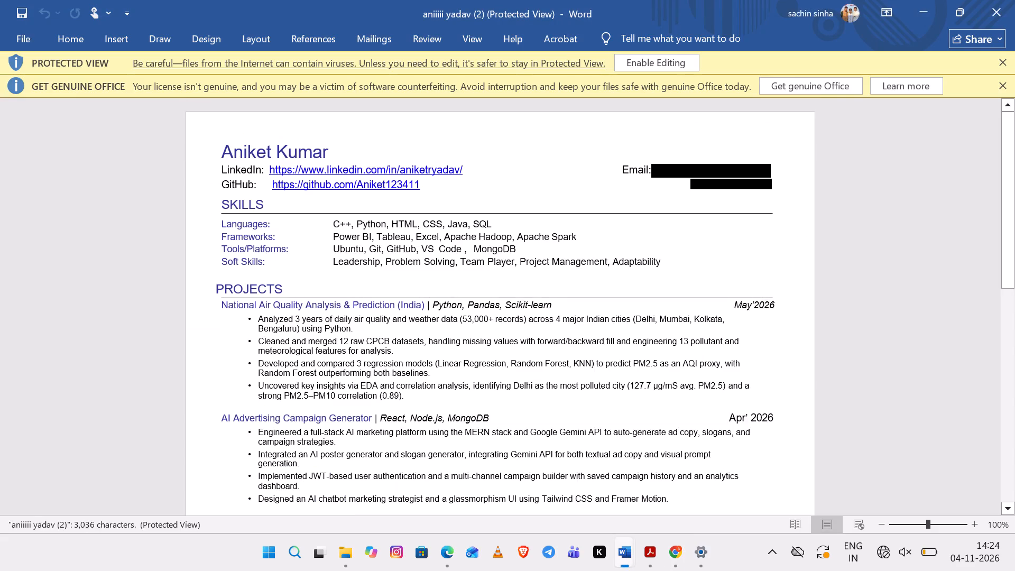
scroll(563, 384, down, 1)
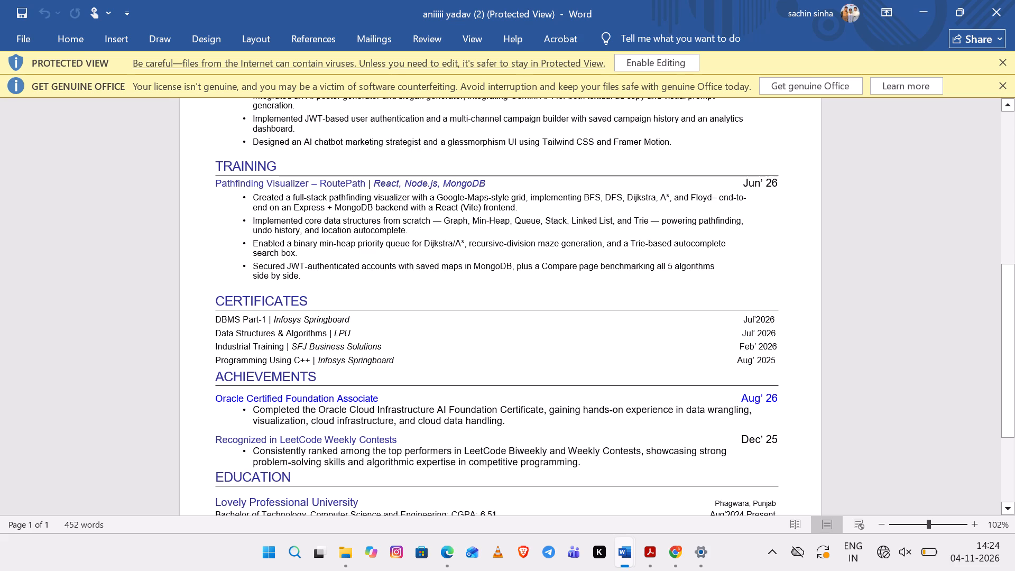
scroll(460, 393, up, 2)
scroll(460, 393, right, 1)
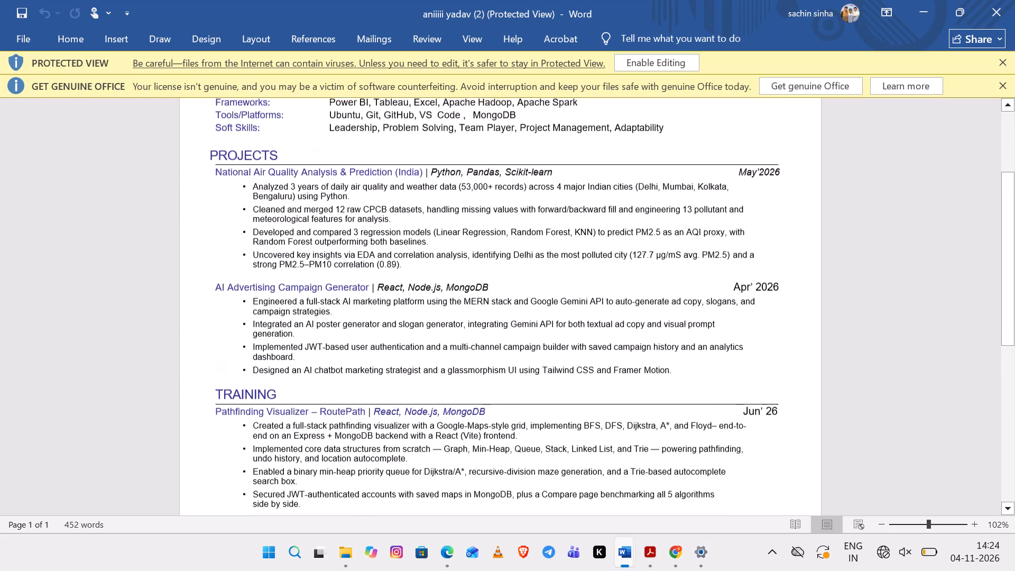
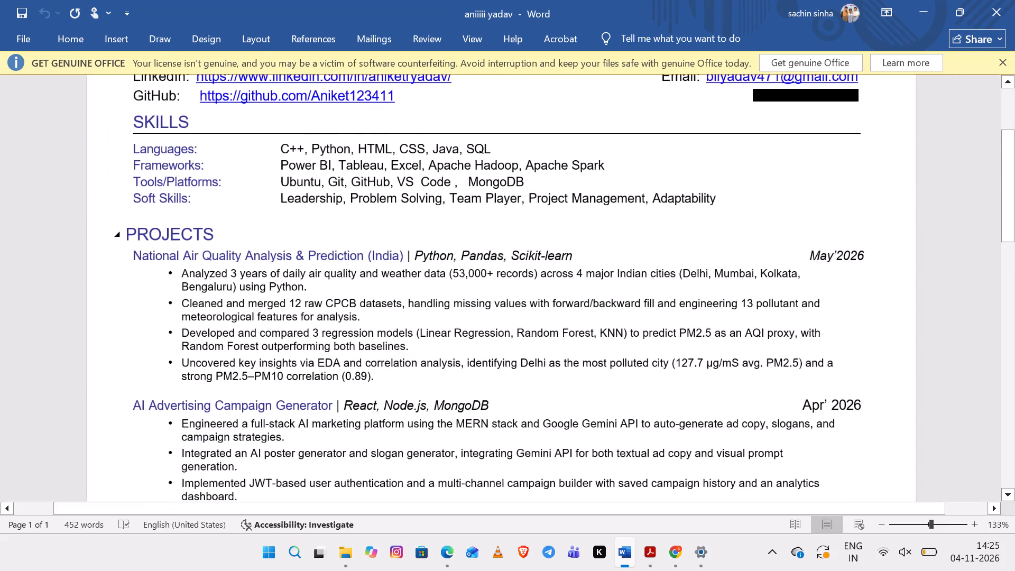
Review the résumé's Projects, Training, Certificates and Achievements sections, down to the Education heading.
scroll(417, 317, down, 1)
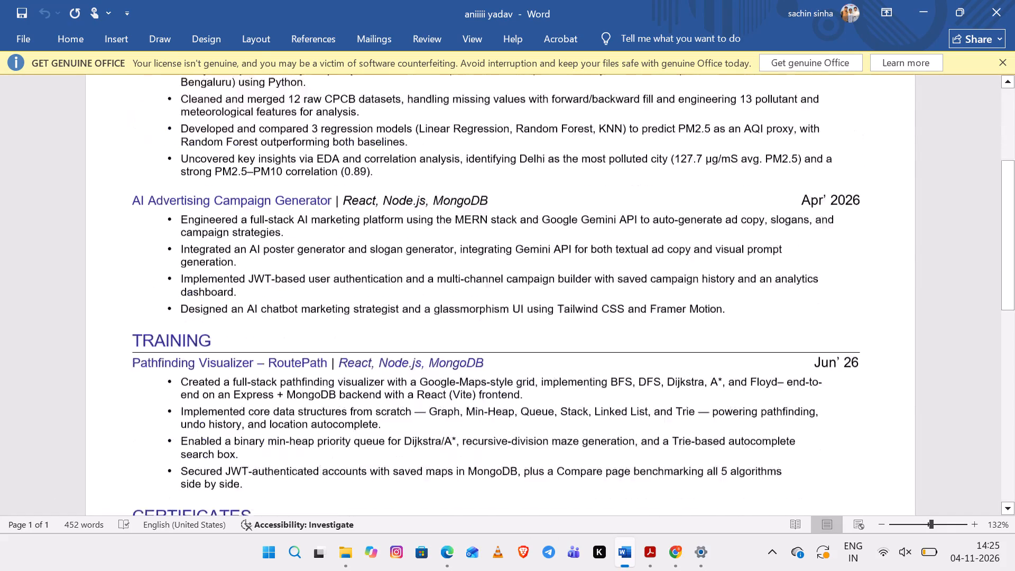
scroll(417, 317, down, 1)
scroll(480, 298, down, 1)
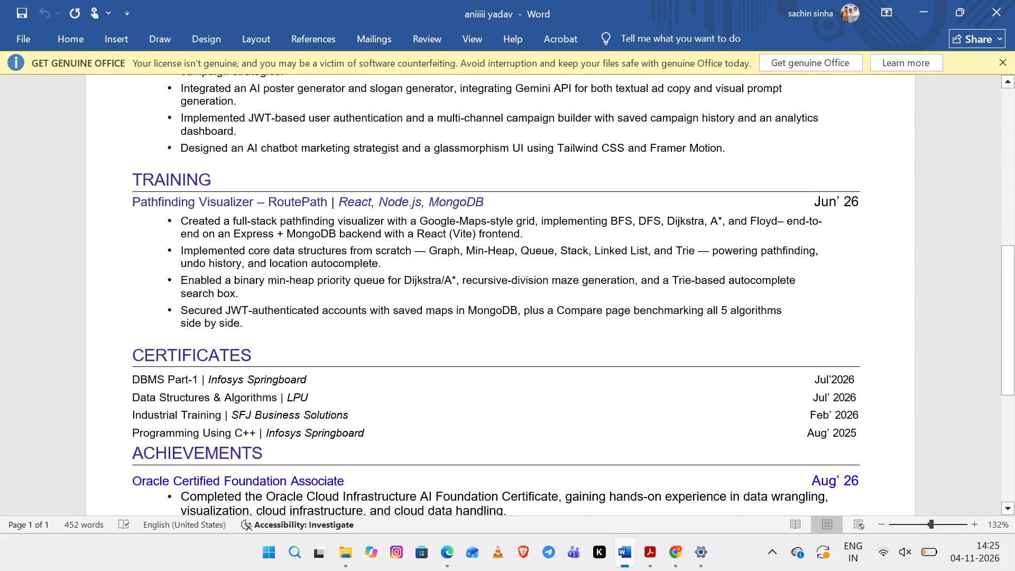
scroll(480, 298, down, 4)
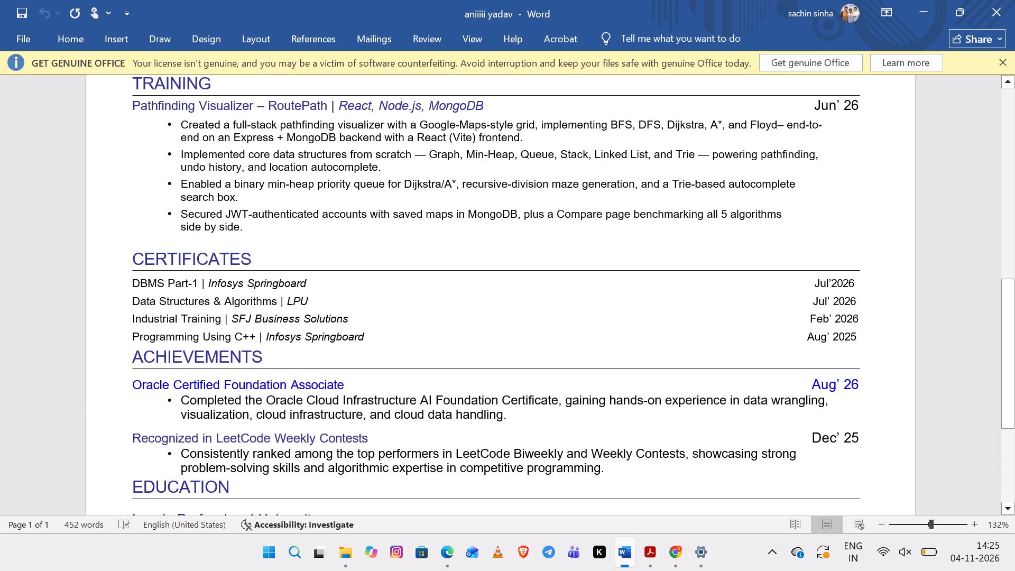
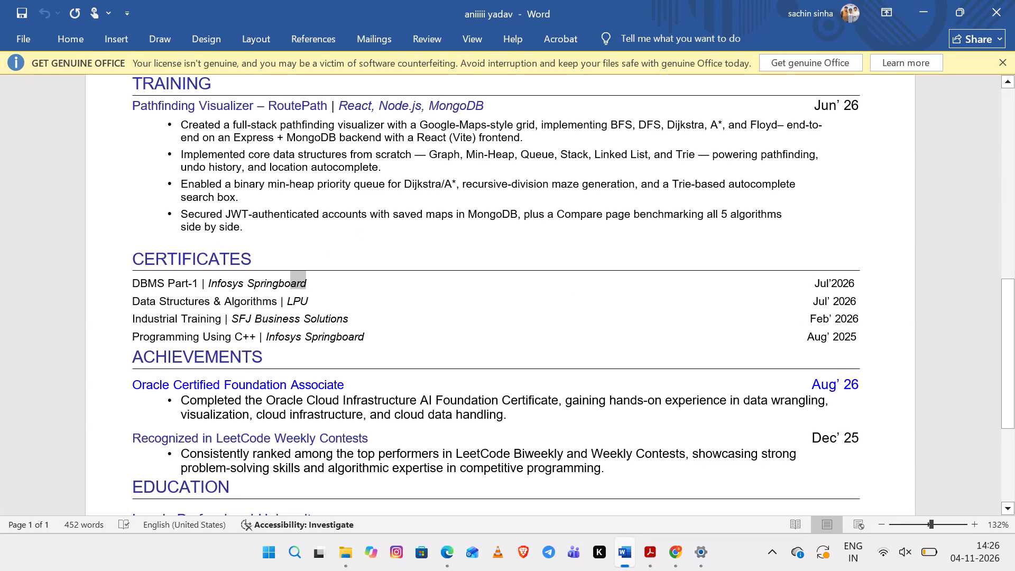
Remove the italic formatting from "Infosys Springboard" in the DBMS Part-1 certificate entry.
drag(284, 281, 246, 286)
click(246, 286)
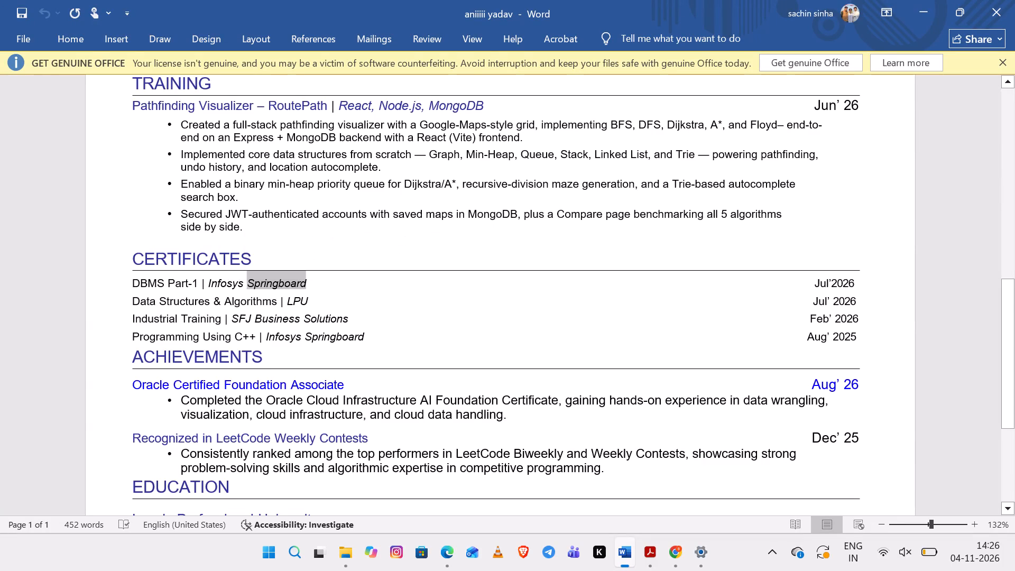
drag(210, 280, 289, 277)
click(289, 277)
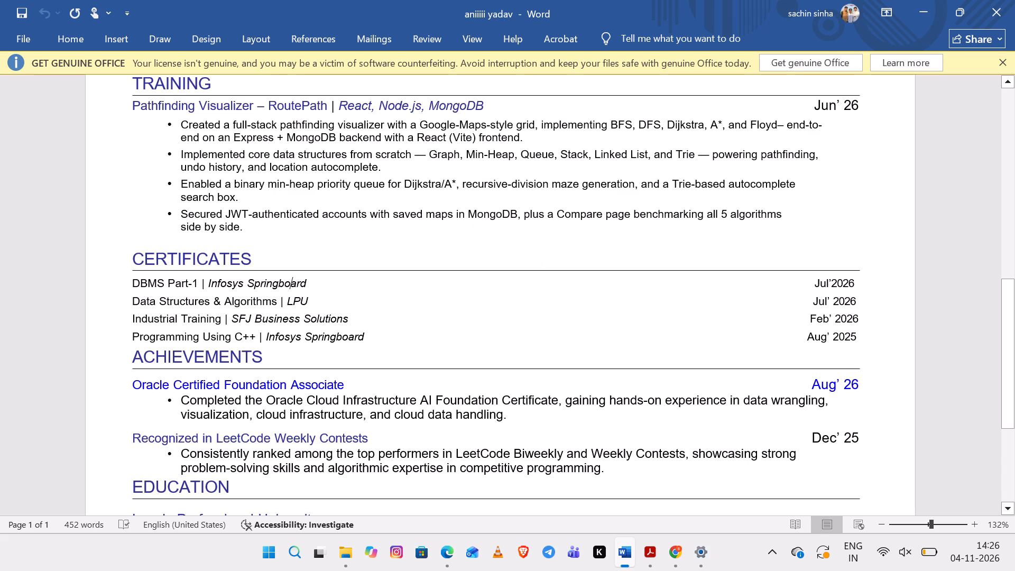
drag(209, 284, 295, 278)
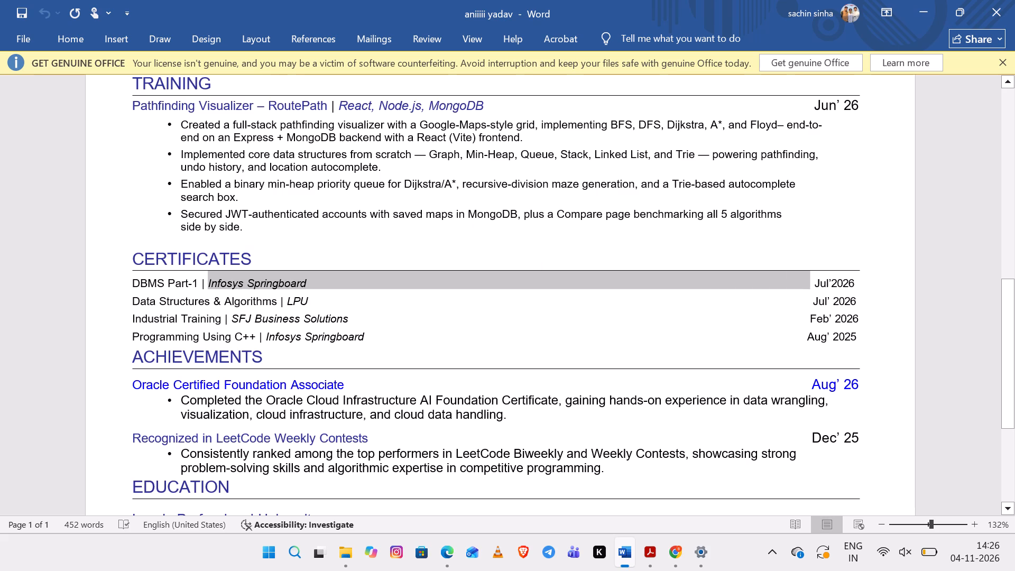
drag(295, 278, 310, 287)
right_click(310, 287)
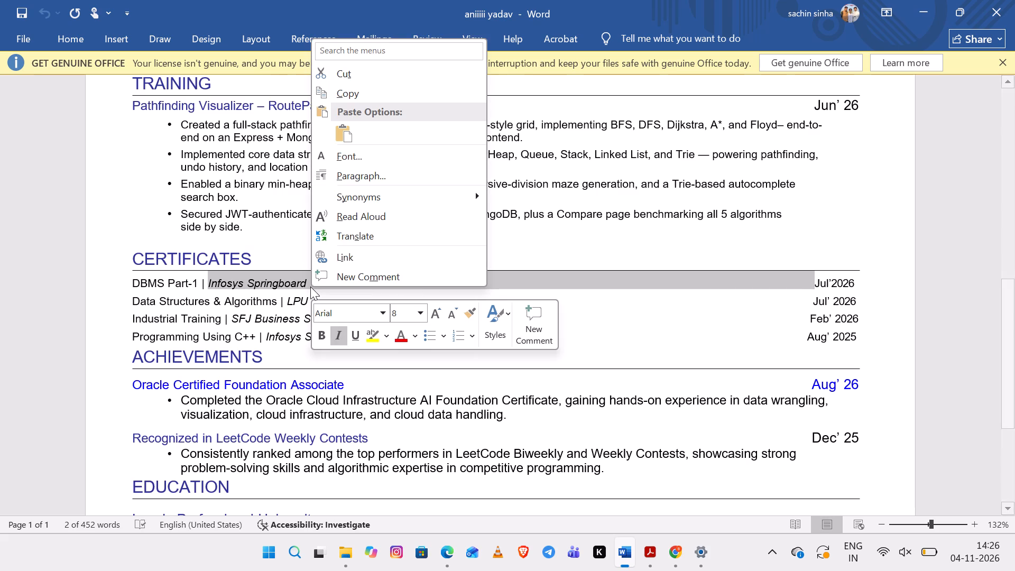
click(265, 274)
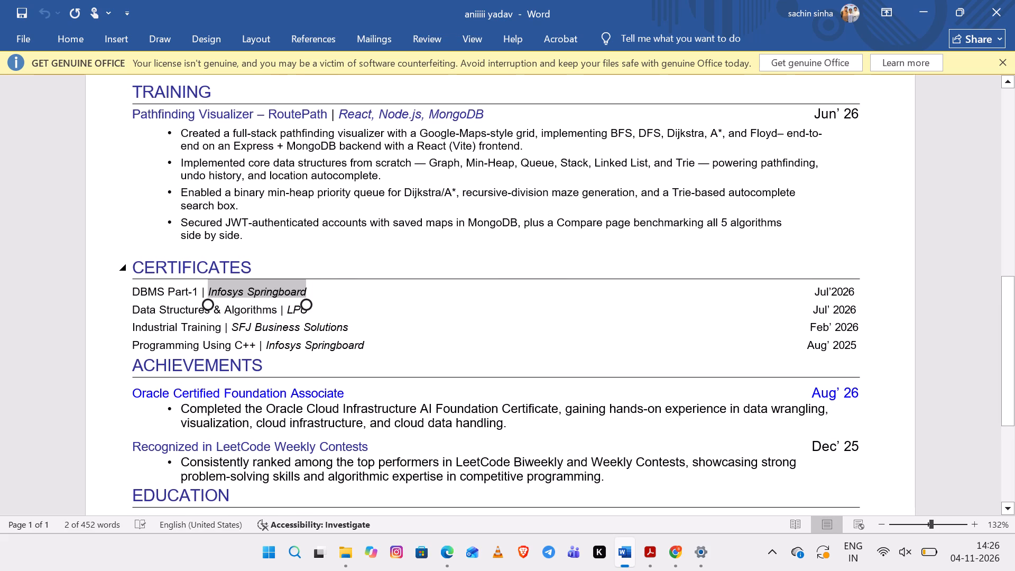
right_click(241, 287)
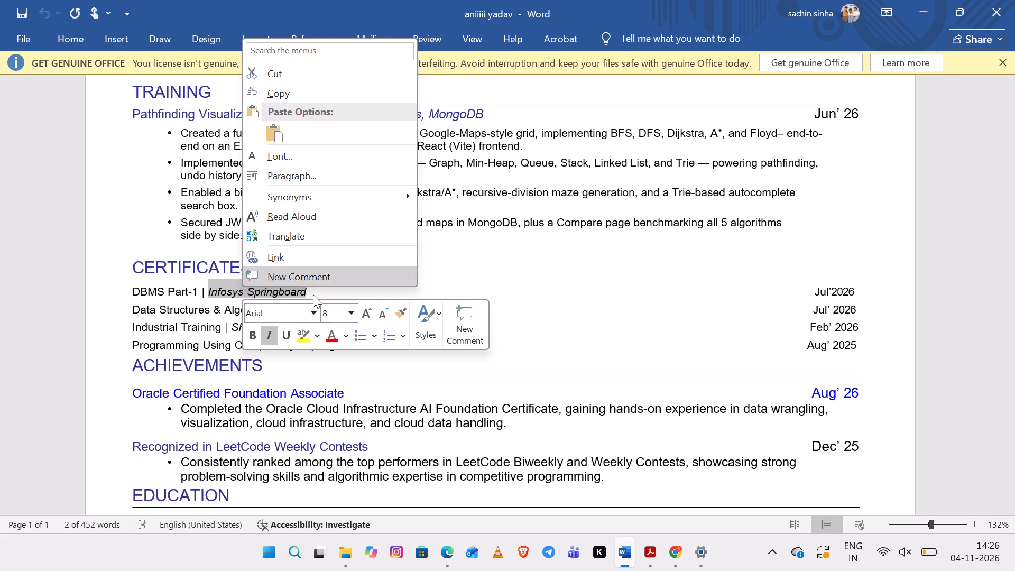
click(267, 337)
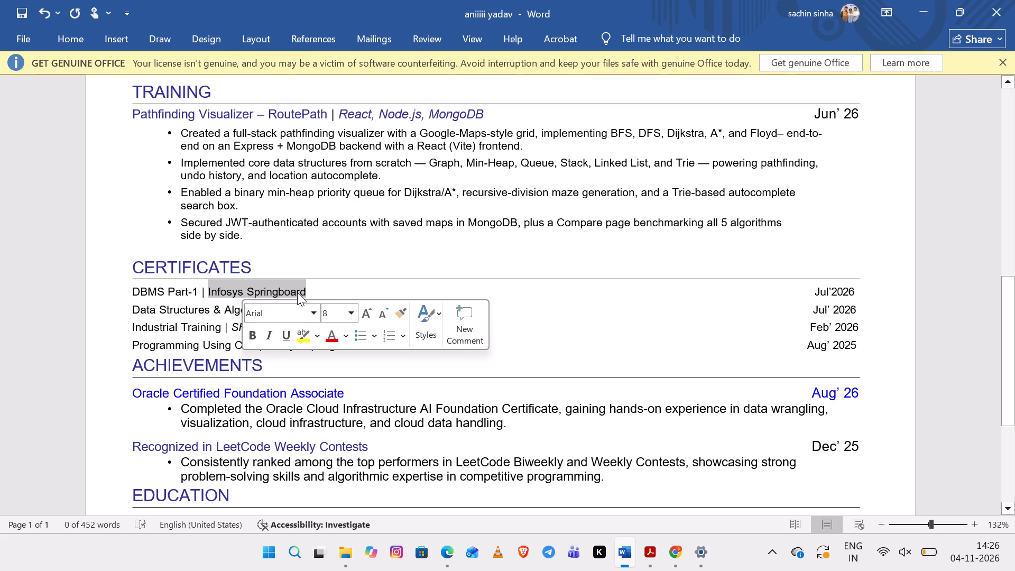
Start inserting a hyperlink on "Infosys Springboard" in the DBMS Part-1 entry and browse the Downloads files for the certificate.
right_click(289, 281)
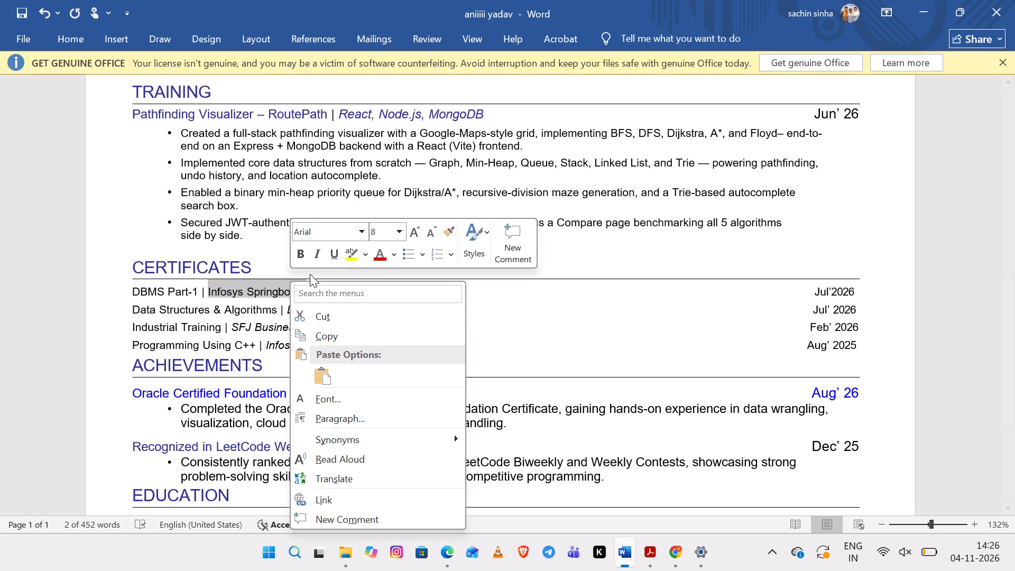
click(335, 499)
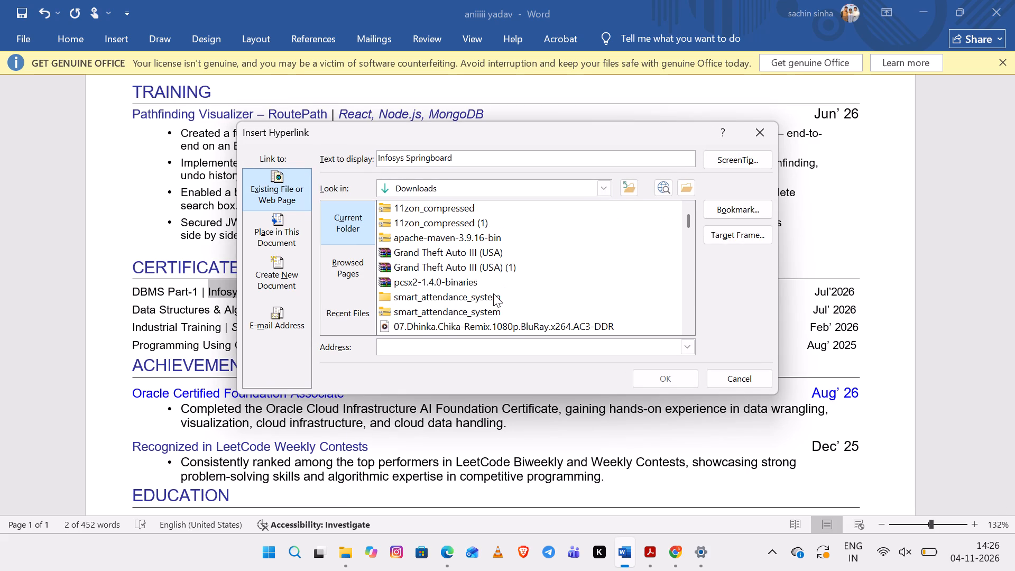
scroll(493, 293, down, 1)
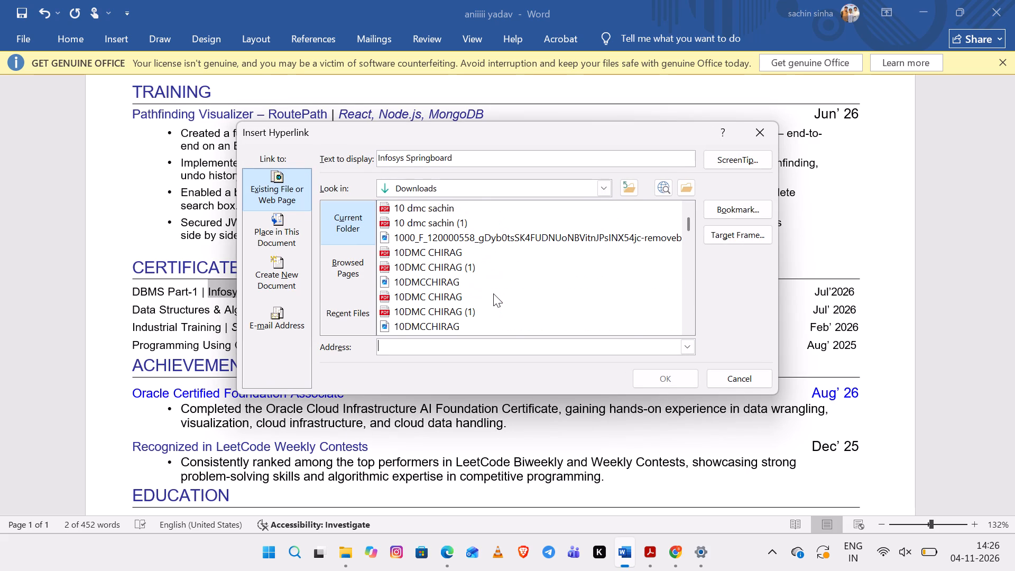
scroll(493, 293, down, 2)
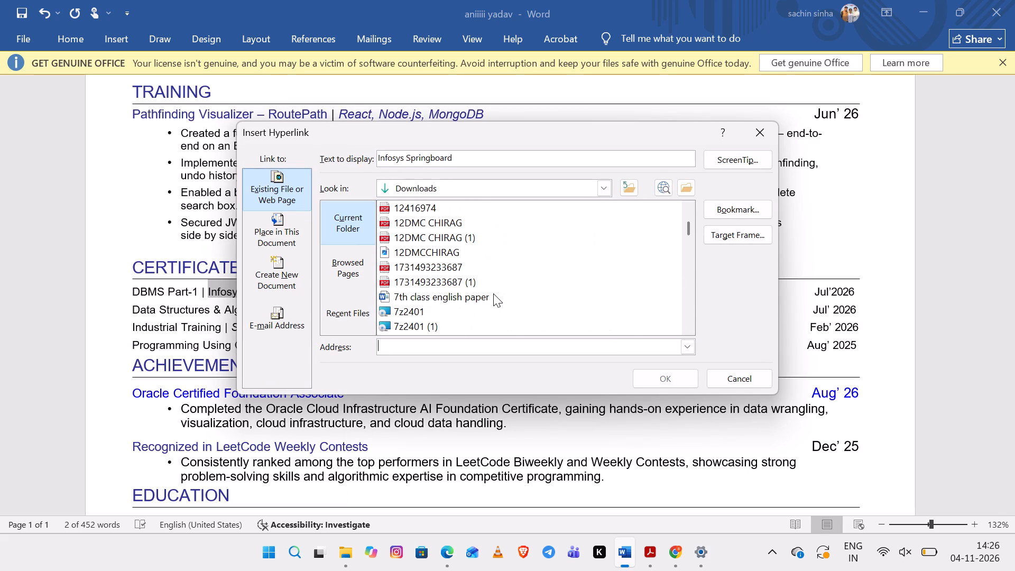
scroll(493, 293, down, 2)
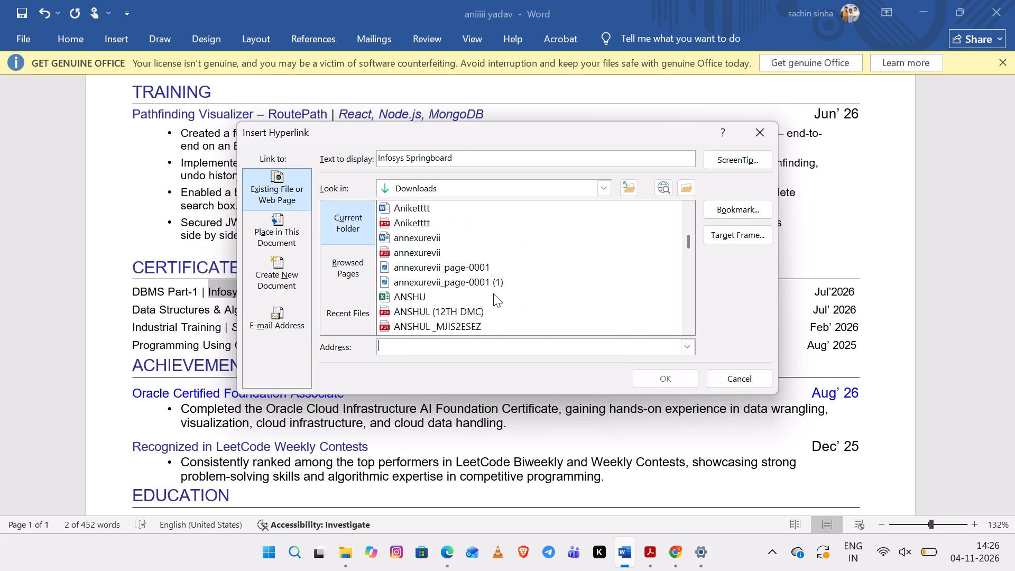
scroll(493, 293, down, 2)
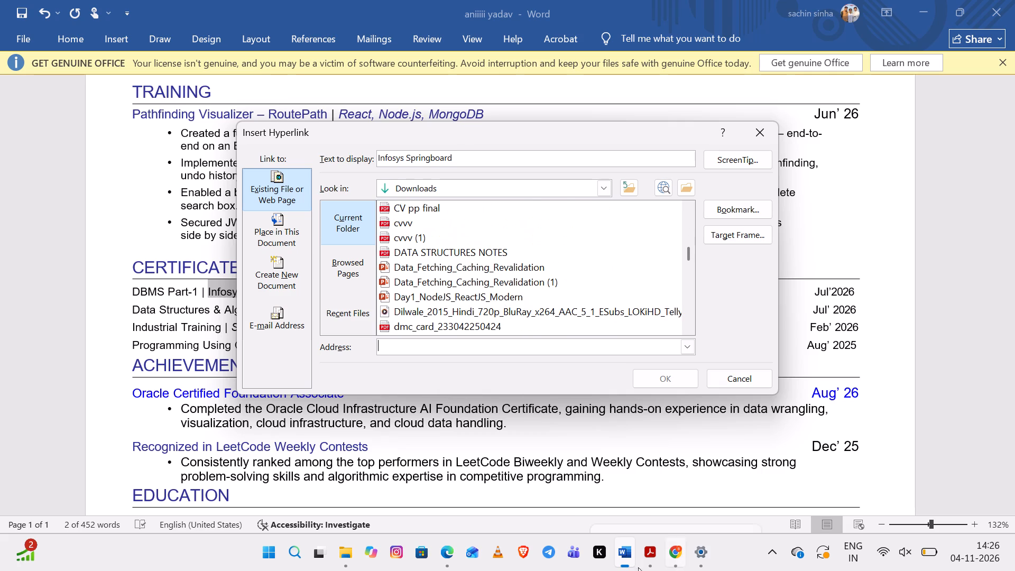
Open the certificate PDF whose name ends in "(2)" from Downloads in File Explorer to check it, and return to the résumé.
click(339, 555)
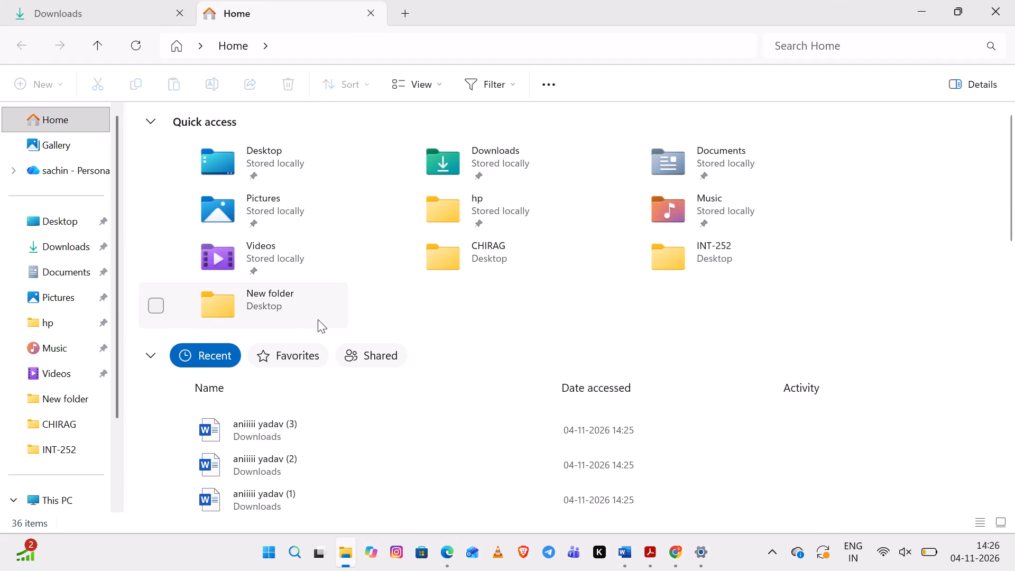
click(75, 253)
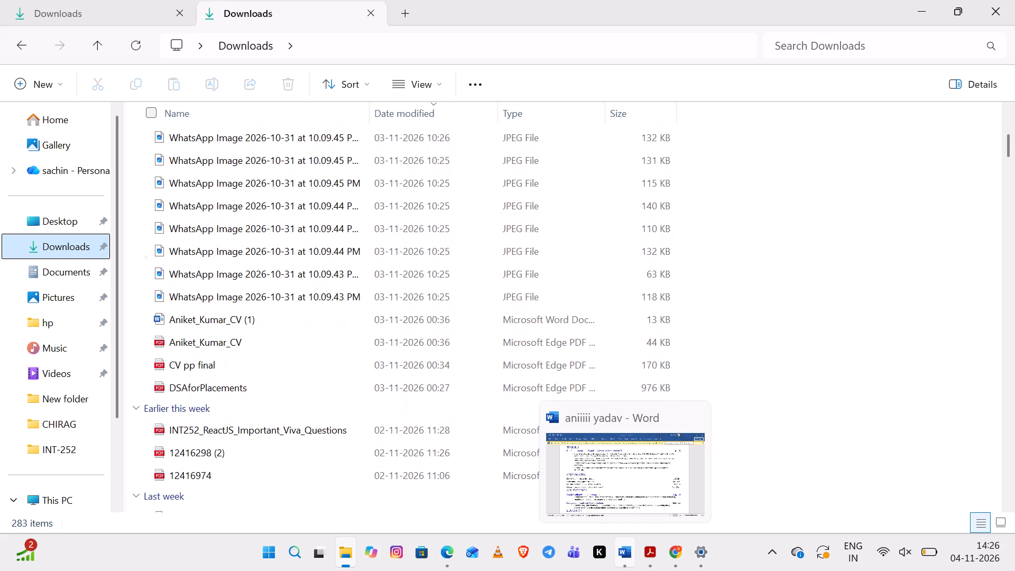
click(179, 460)
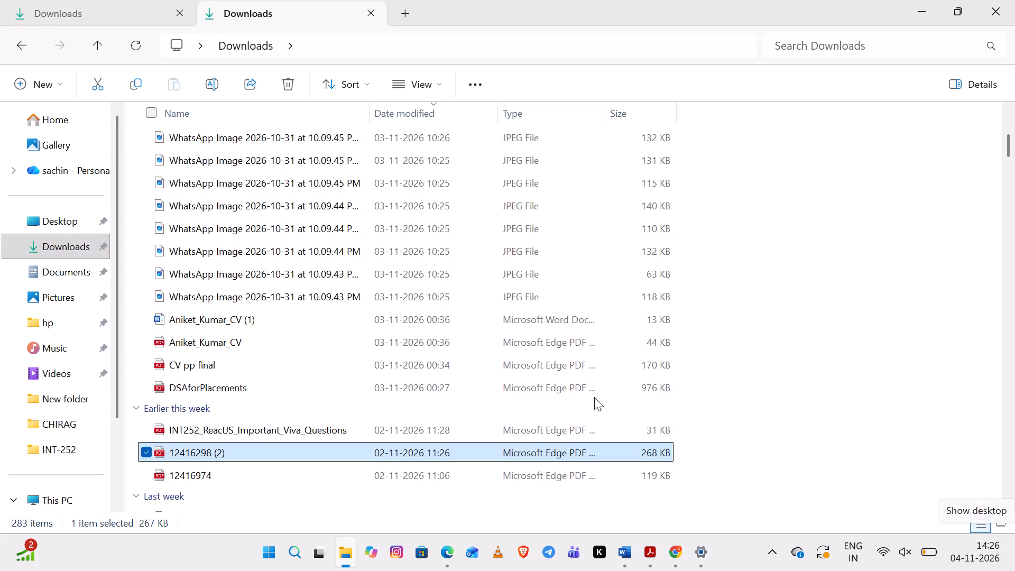
double_click(223, 452)
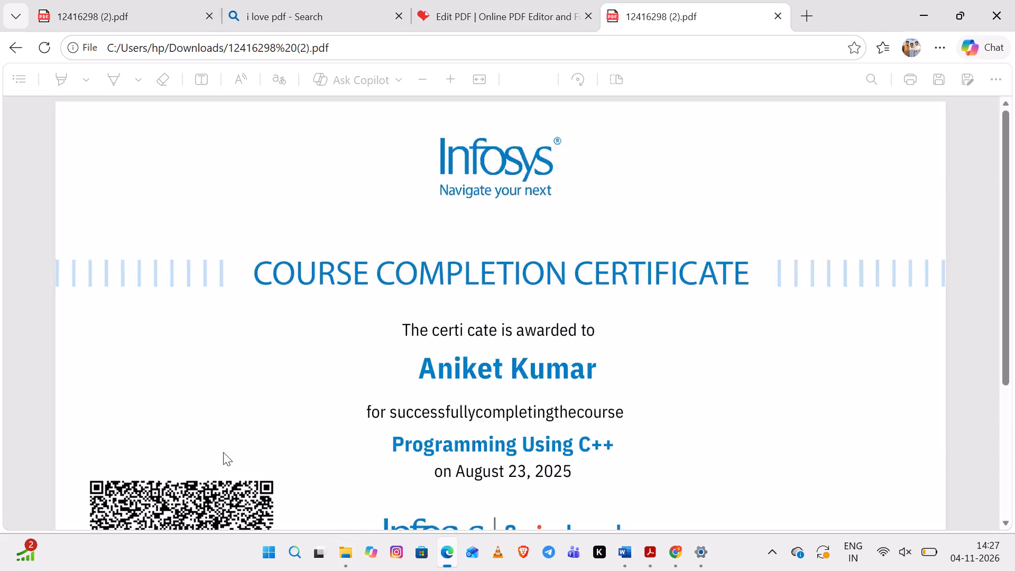
click(1014, 0)
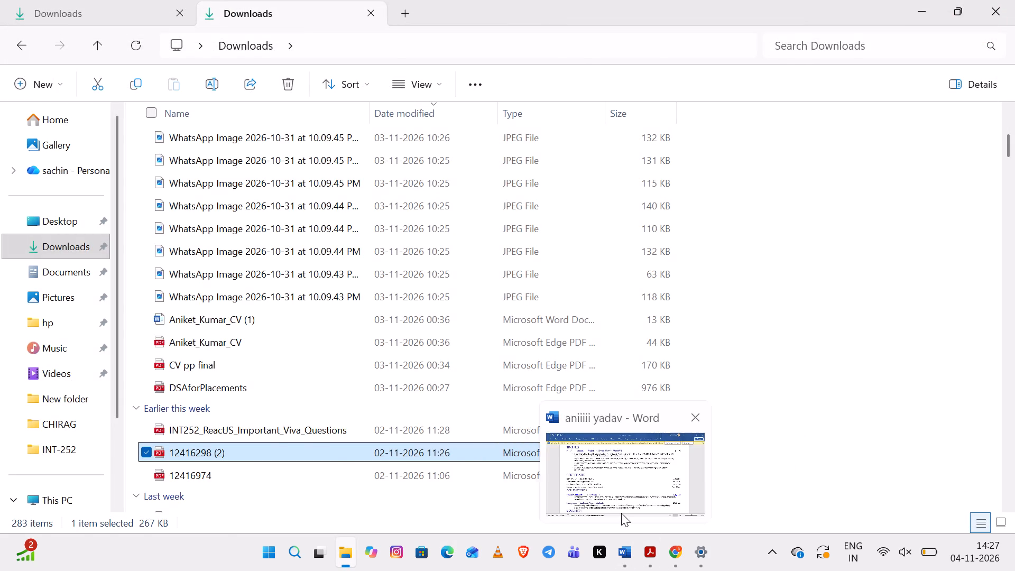
click(621, 513)
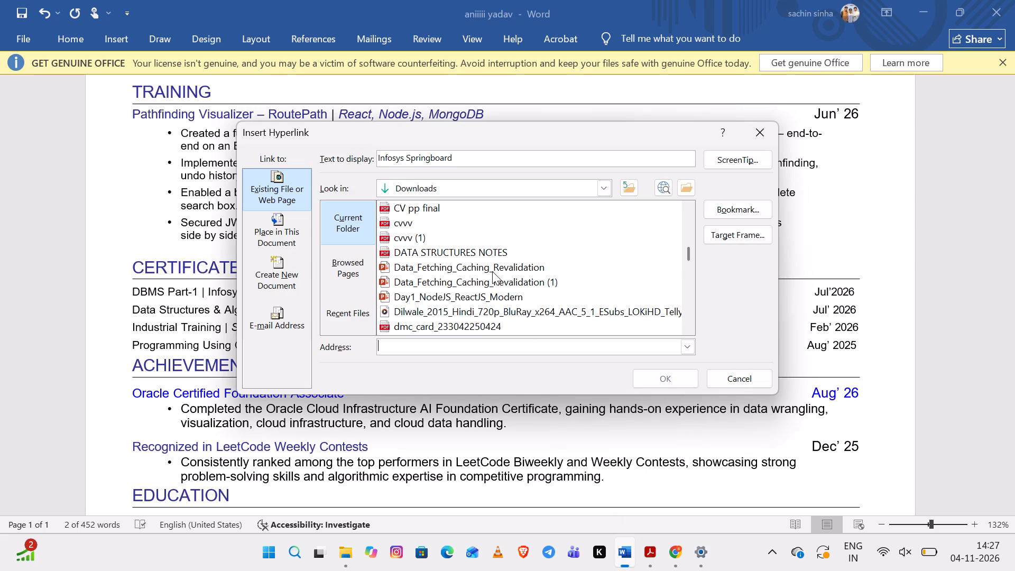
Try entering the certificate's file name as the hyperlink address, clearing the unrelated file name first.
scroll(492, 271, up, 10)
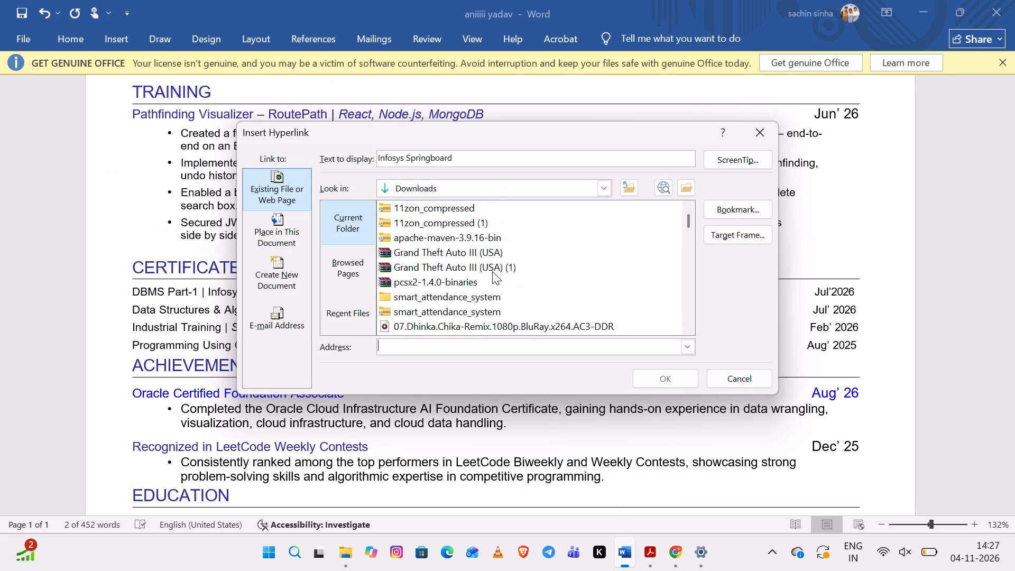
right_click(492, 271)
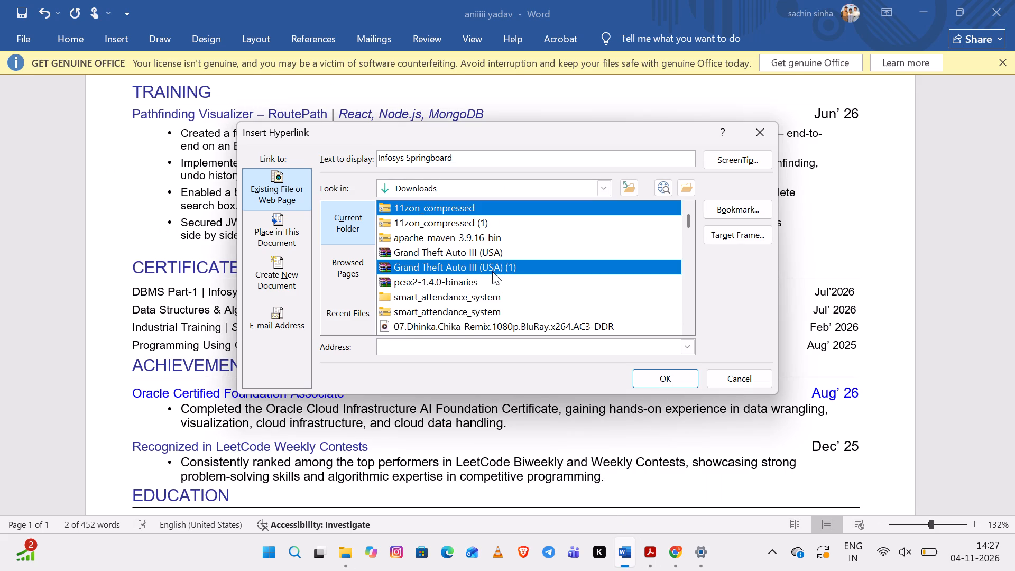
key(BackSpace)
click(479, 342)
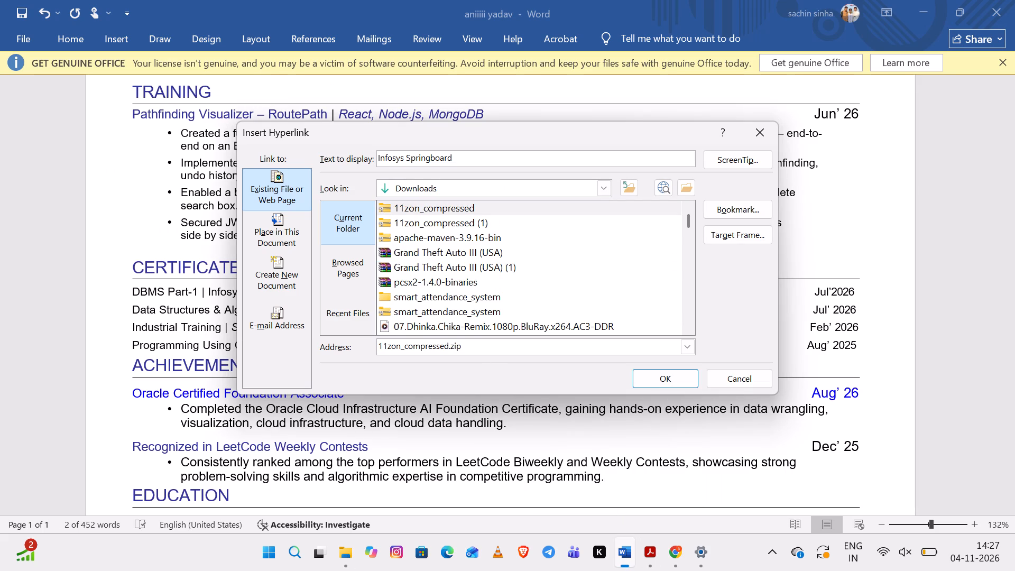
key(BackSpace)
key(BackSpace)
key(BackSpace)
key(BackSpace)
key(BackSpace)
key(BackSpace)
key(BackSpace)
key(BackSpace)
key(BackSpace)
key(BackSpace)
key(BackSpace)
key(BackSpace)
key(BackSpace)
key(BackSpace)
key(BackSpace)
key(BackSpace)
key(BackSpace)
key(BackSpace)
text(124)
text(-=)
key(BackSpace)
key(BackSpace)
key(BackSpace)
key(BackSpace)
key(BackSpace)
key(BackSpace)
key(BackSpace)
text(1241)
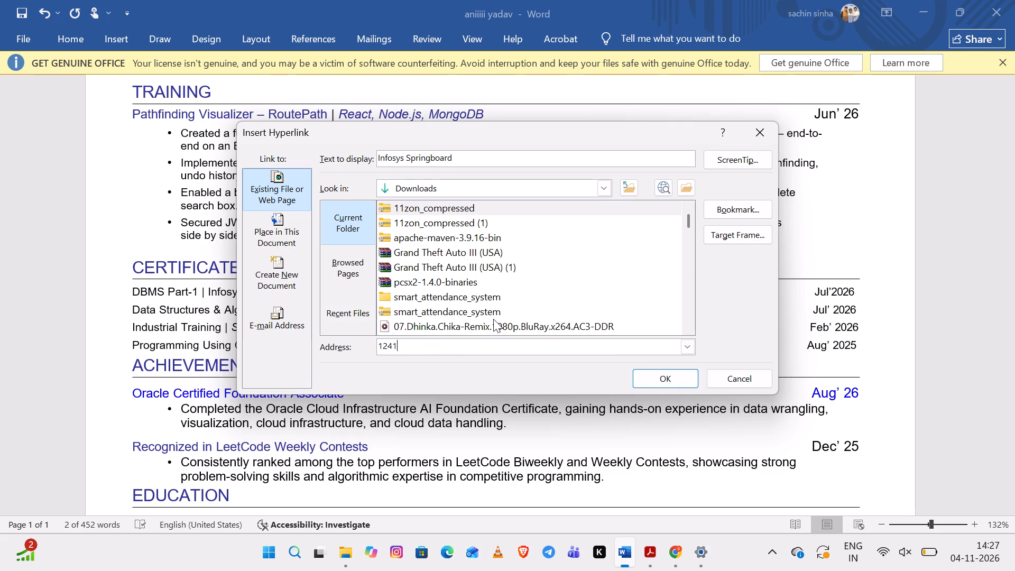
Link the DBMS Part-1 "Infosys Springboard" text to the certificate PDF ending in "(2)" in Downloads.
scroll(493, 319, down, 1)
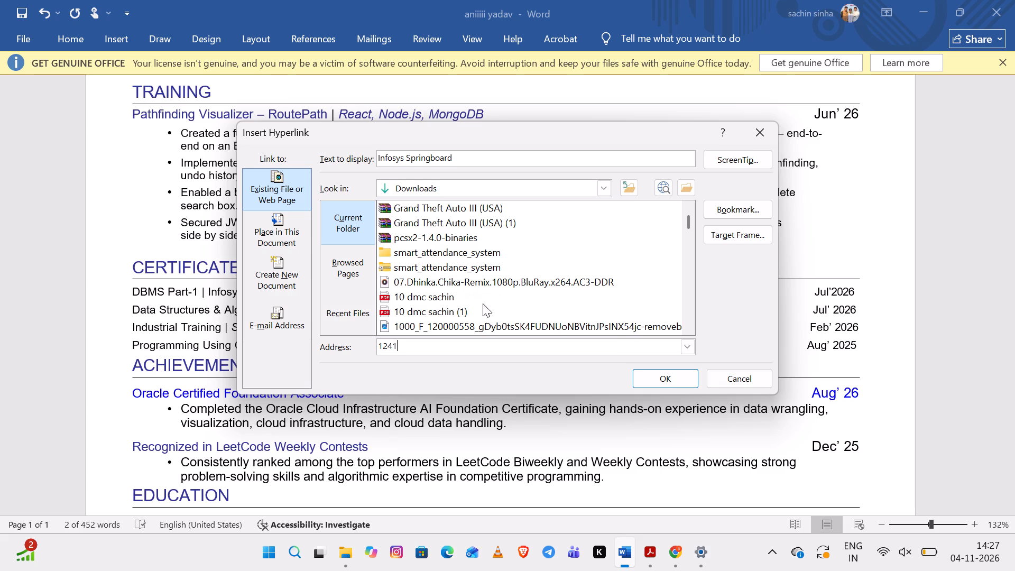
scroll(437, 311, down, 2)
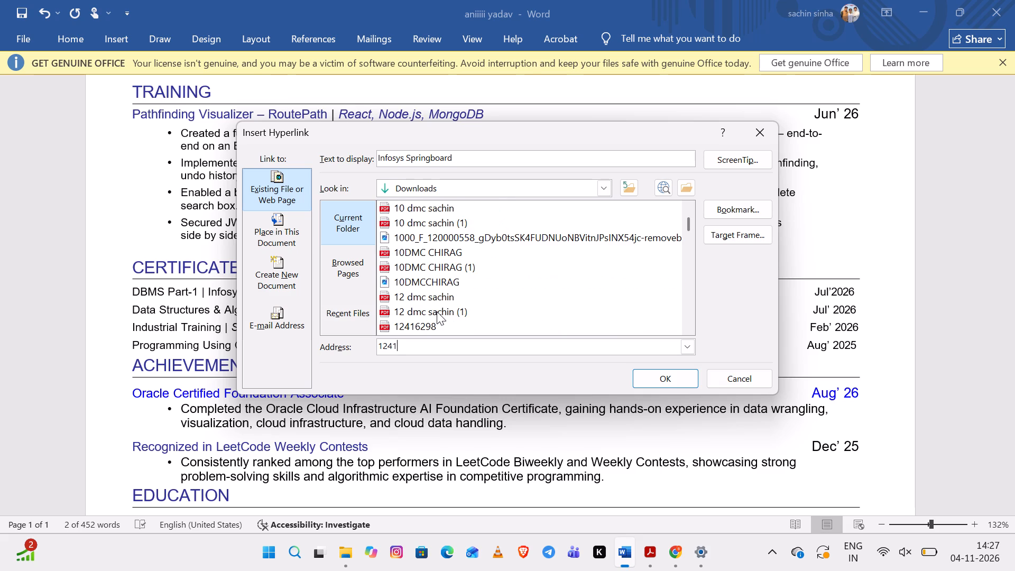
scroll(437, 311, down, 2)
text(62)
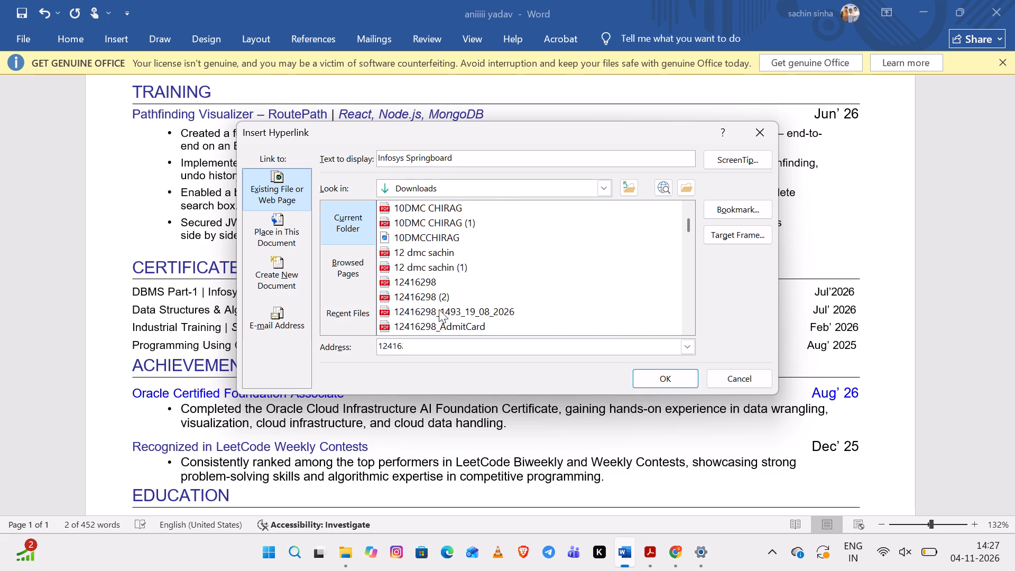
text(98)
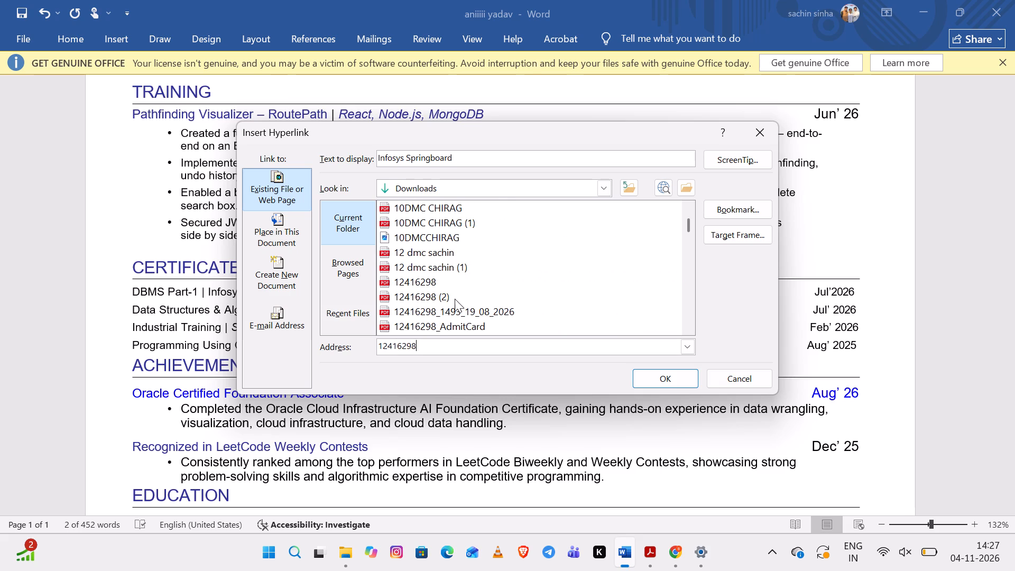
double_click(453, 297)
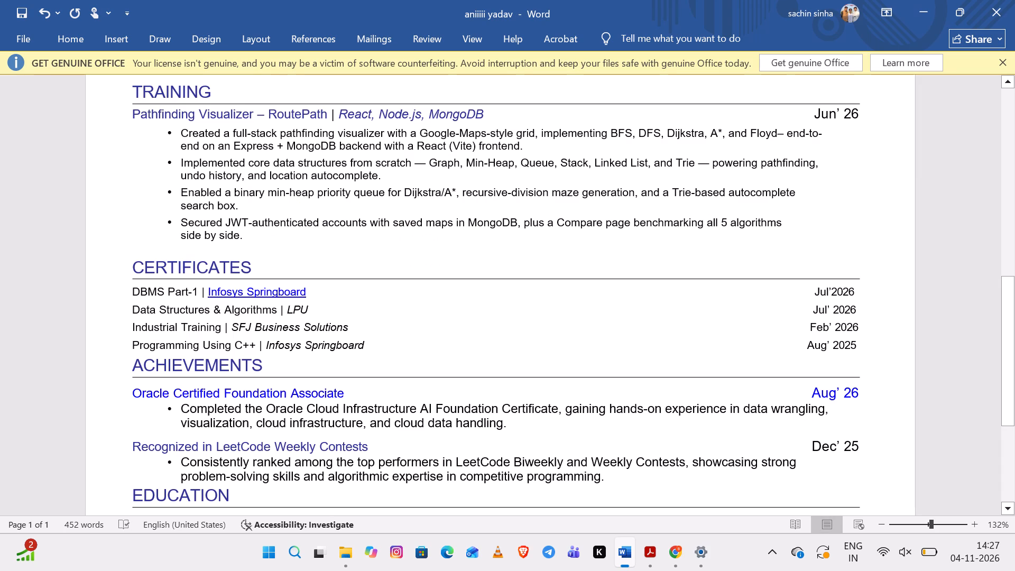
Remove the italic formatting from "Infosys Springboard" in the Programming Using C++ certificate entry.
drag(369, 341, 327, 339)
drag(327, 339, 267, 349)
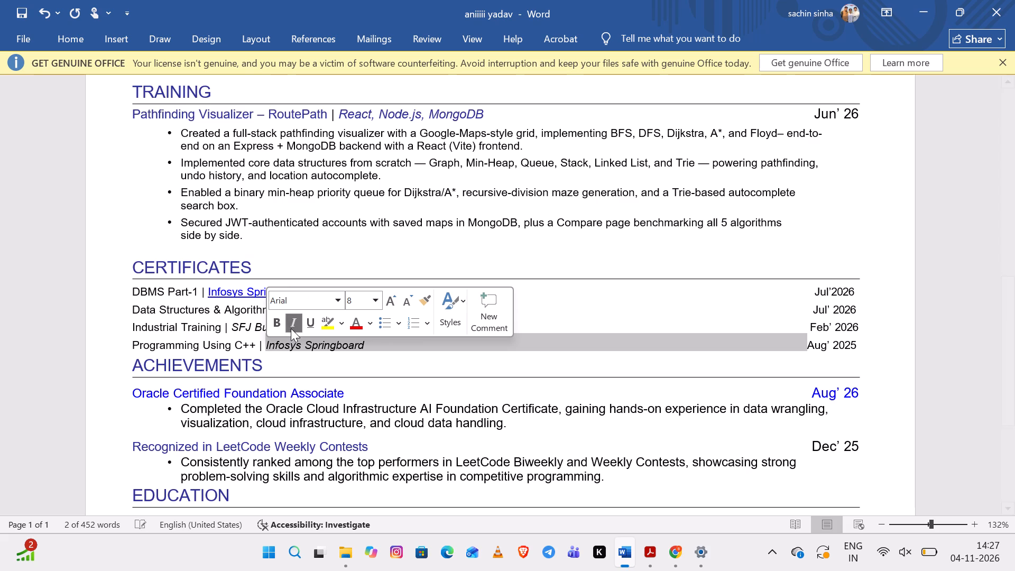
click(291, 328)
click(327, 359)
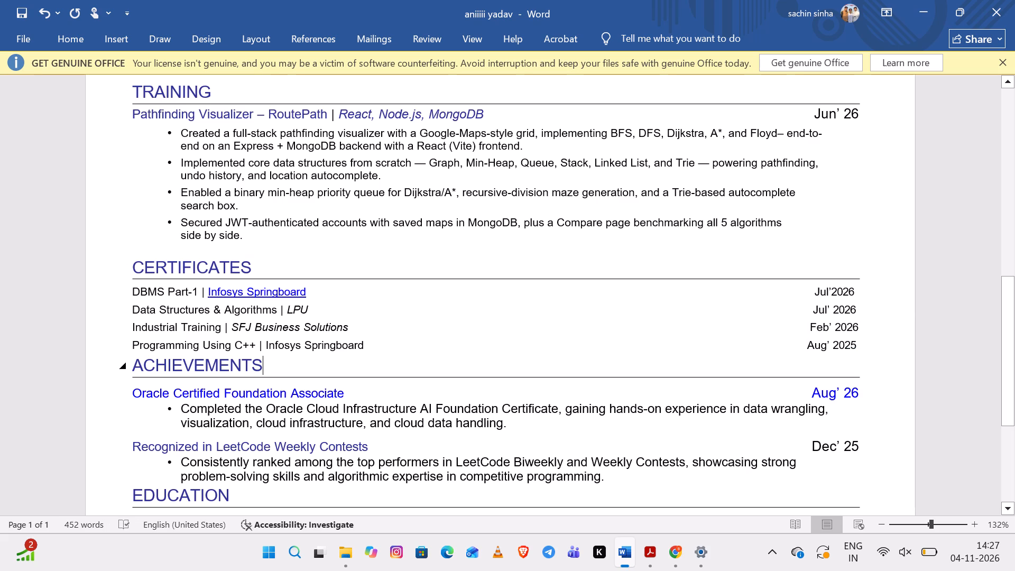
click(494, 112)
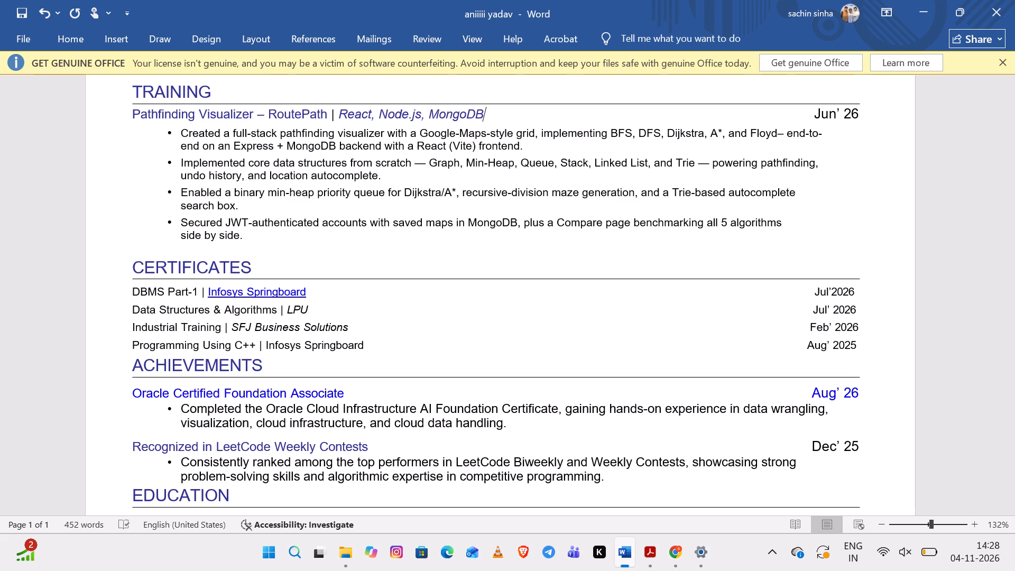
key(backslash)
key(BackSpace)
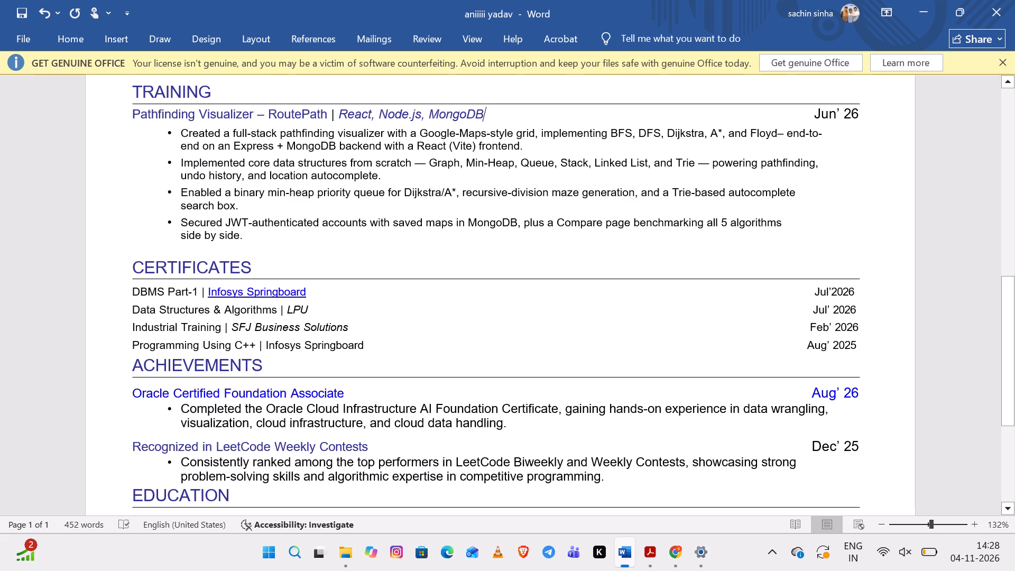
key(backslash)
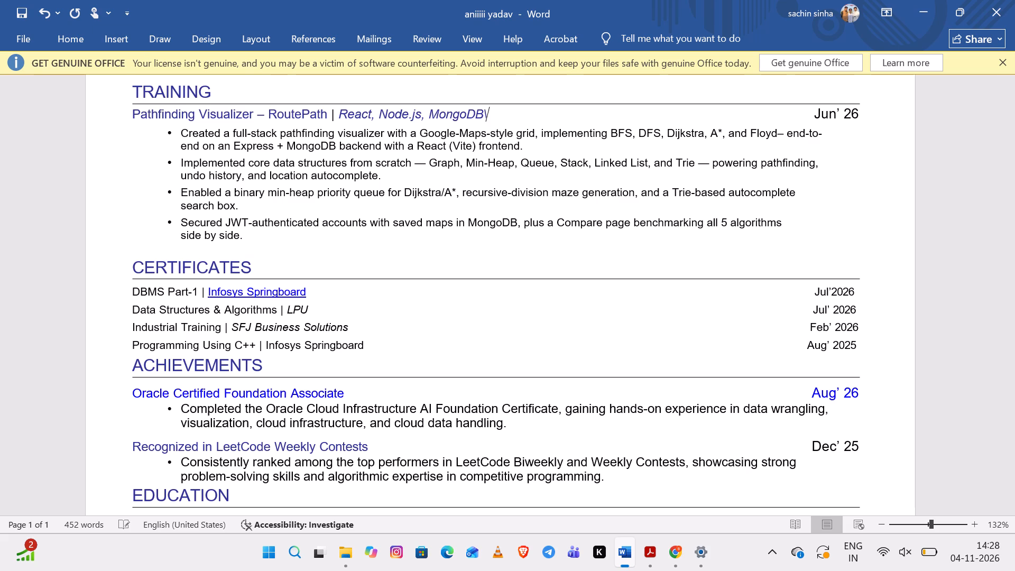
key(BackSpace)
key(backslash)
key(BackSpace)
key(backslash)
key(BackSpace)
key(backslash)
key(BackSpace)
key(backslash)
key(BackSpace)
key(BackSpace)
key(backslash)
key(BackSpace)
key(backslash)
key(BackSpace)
Append "| Certificate" after "MongoDB" in the Pathfinding Visualizer – RoutePath heading line under Training.
key(shift+bar)
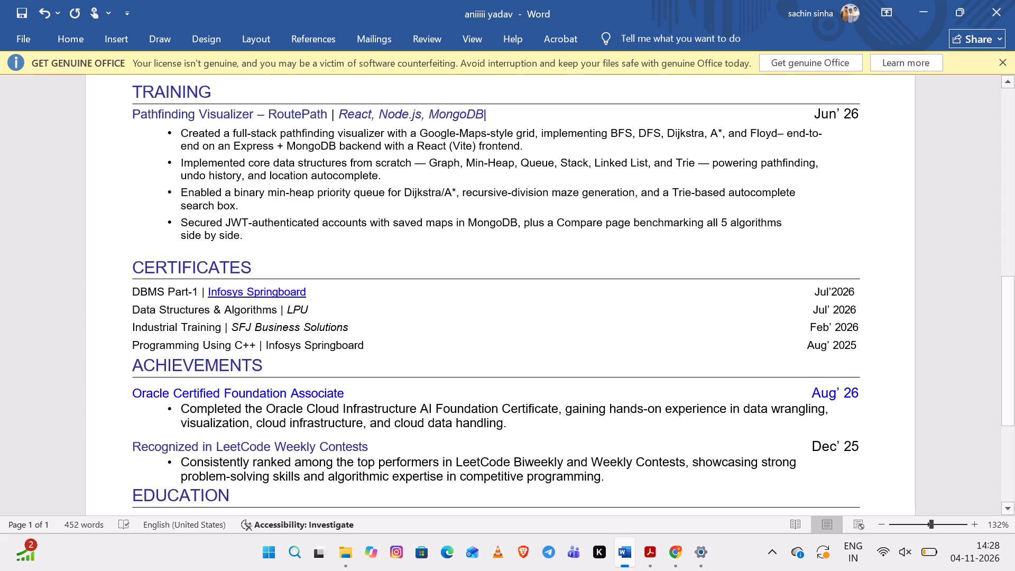
key(space)
key(c)
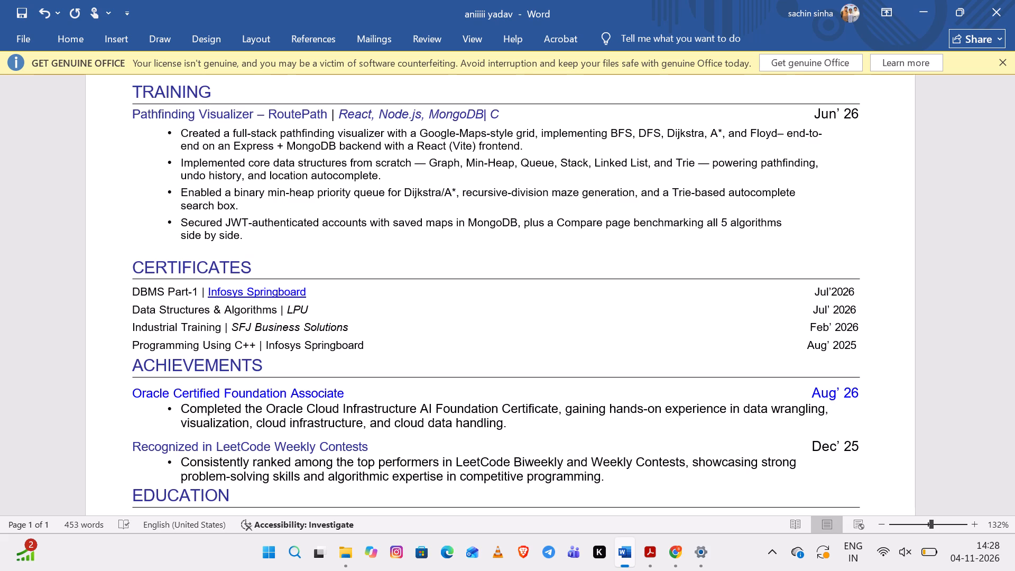
text(eru=ificr-)
key(BackSpace)
key(BackSpace)
key(BackSpace)
key(BackSpace)
key(BackSpace)
key(BackSpace)
key(BackSpace)
key(BackSpace)
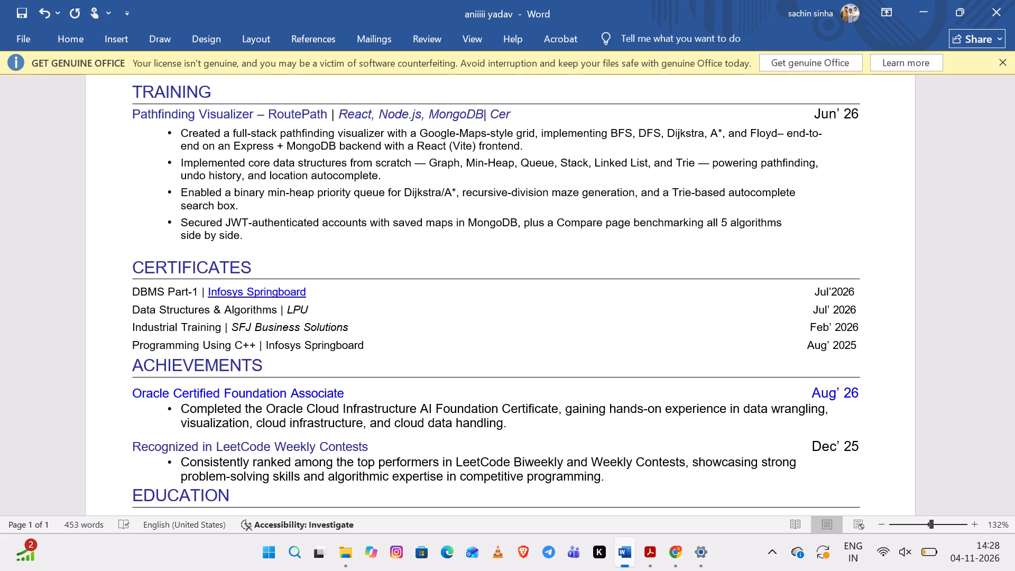
text(tificate)
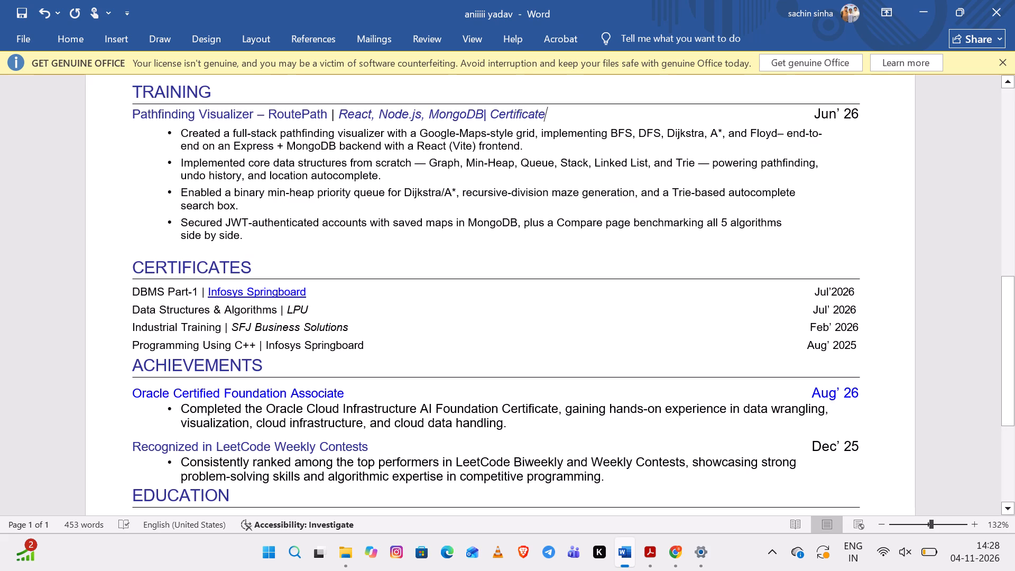
Remove the italic formatting from the word "Certificate" in the Pathfinding Visualizer heading line.
click(543, 114)
drag(543, 114, 508, 115)
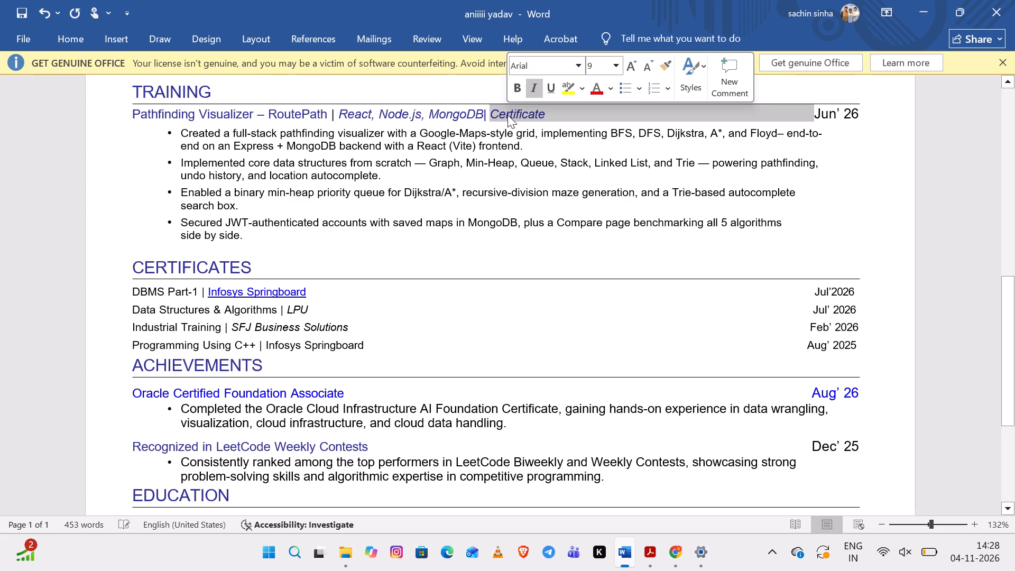
click(530, 88)
Link the word "Certificate" in the Pathfinding Visualizer – RoutePath heading to the "OracleDB (1)" PDF in Downloads.
click(540, 113)
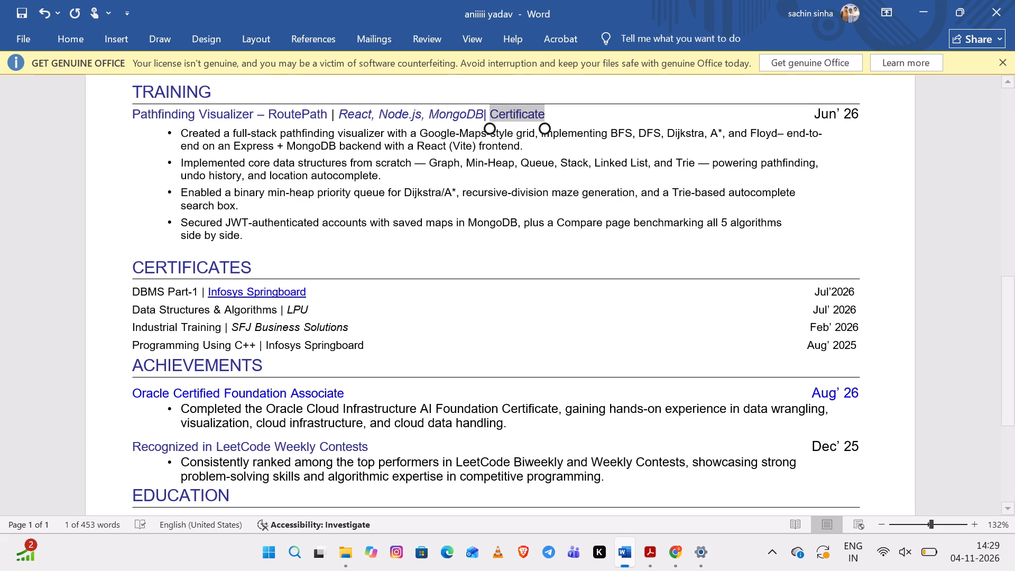
right_click(518, 114)
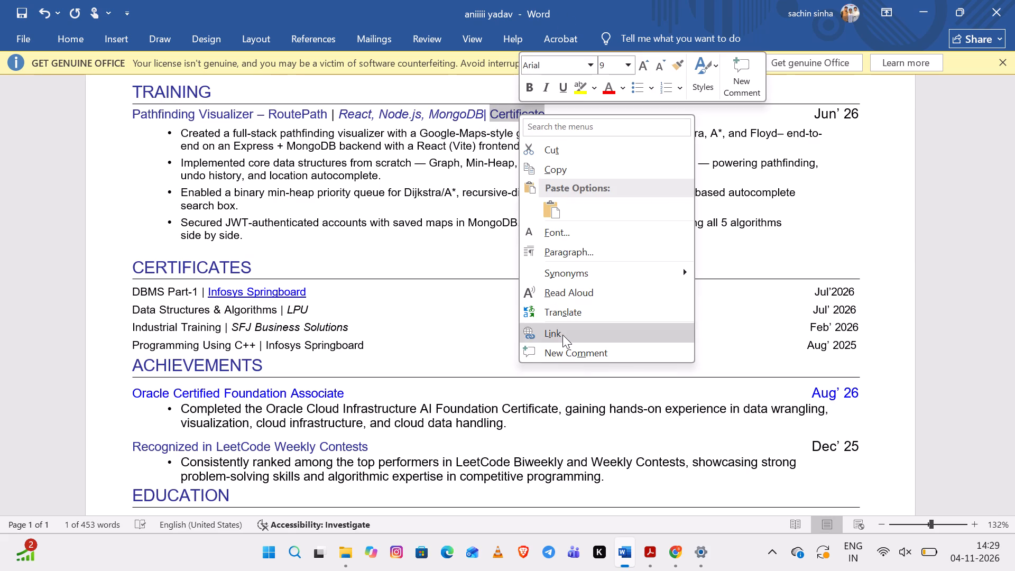
click(562, 335)
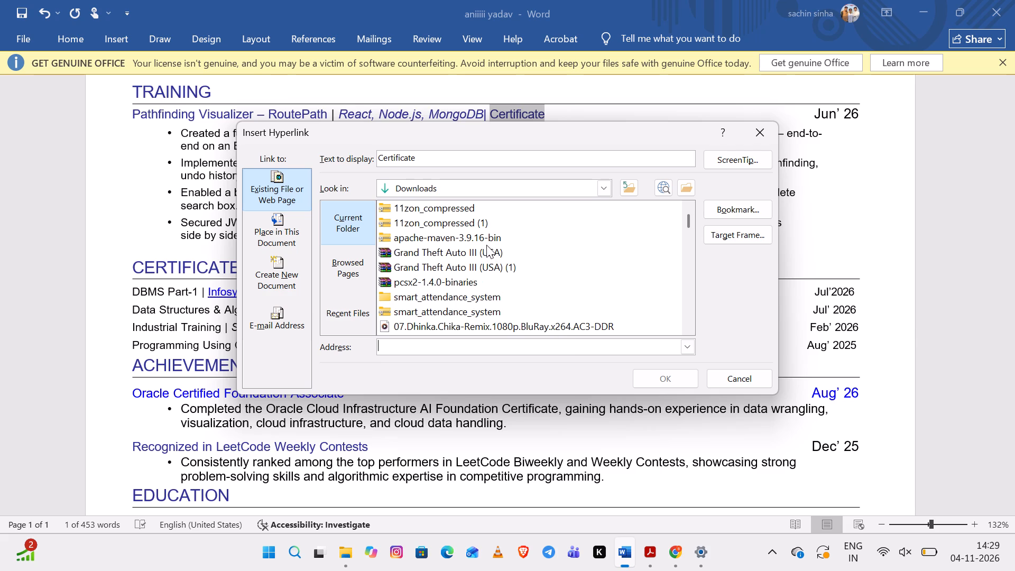
scroll(448, 280, down, 1)
ctrl+scroll(448, 280, up, 1)
ctrl+scroll(448, 280, down, 2)
scroll(448, 280, down, 1)
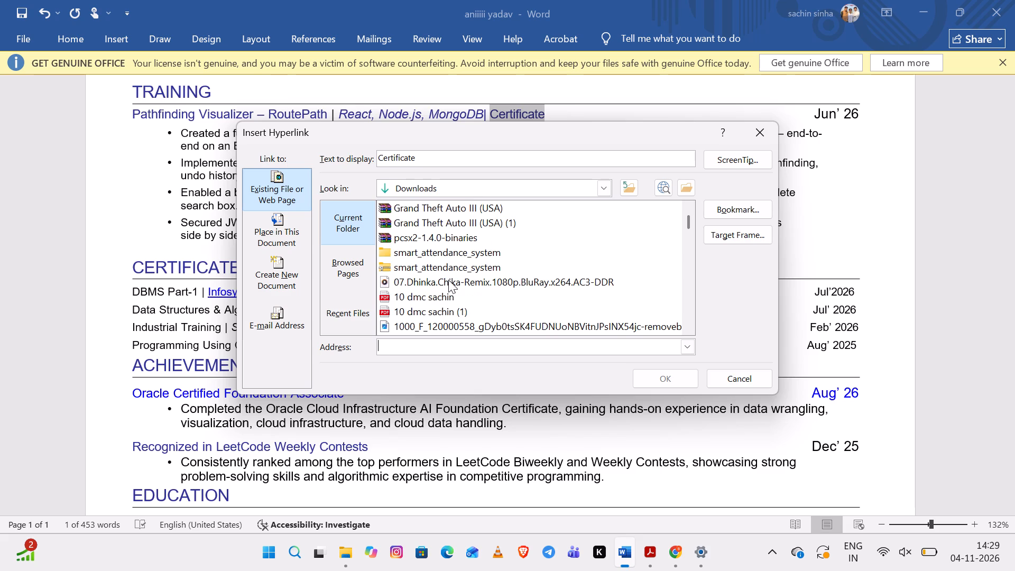
scroll(448, 280, down, 3)
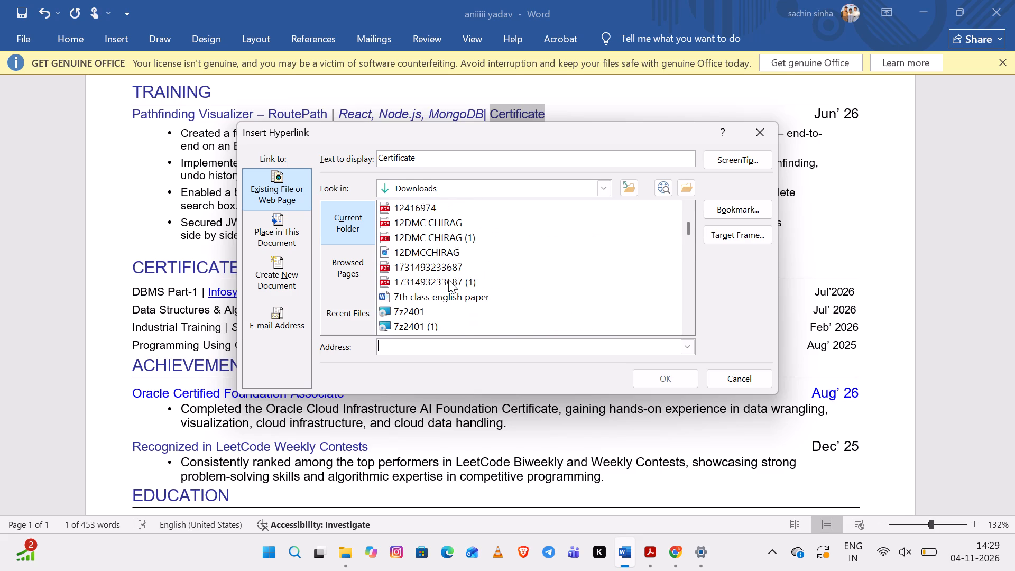
scroll(448, 280, down, 3)
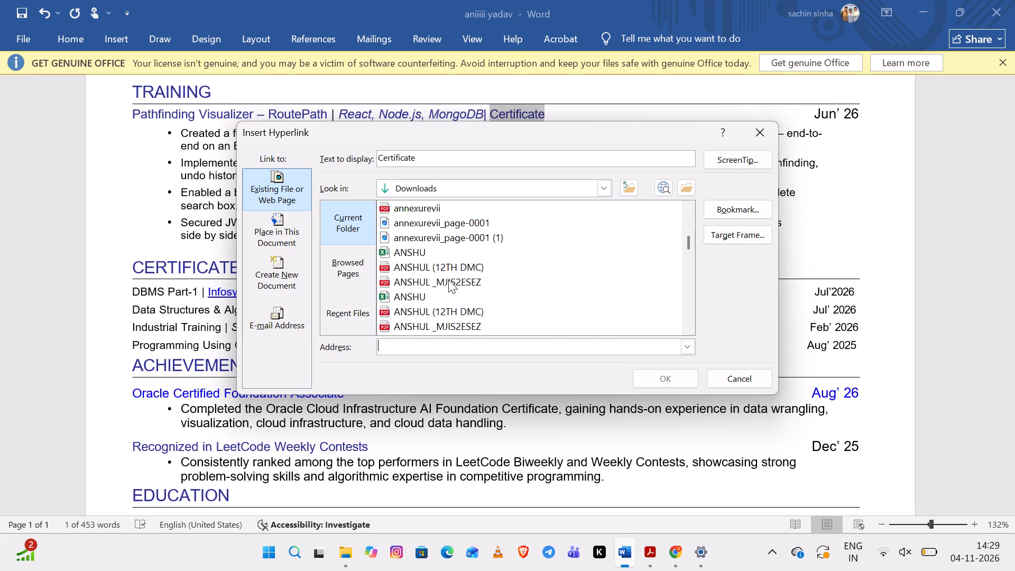
scroll(448, 280, down, 3)
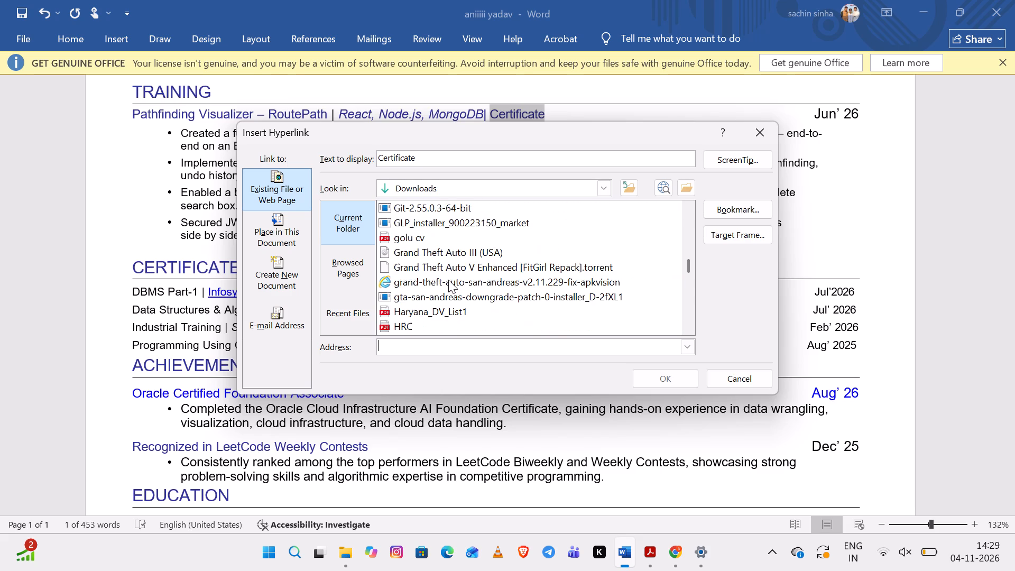
scroll(448, 280, down, 2)
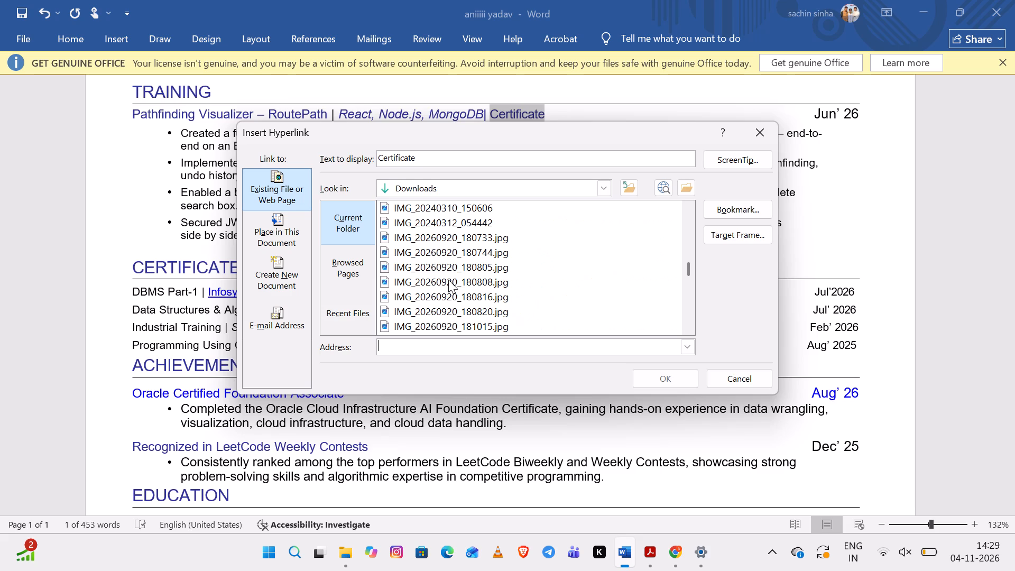
scroll(448, 280, down, 2)
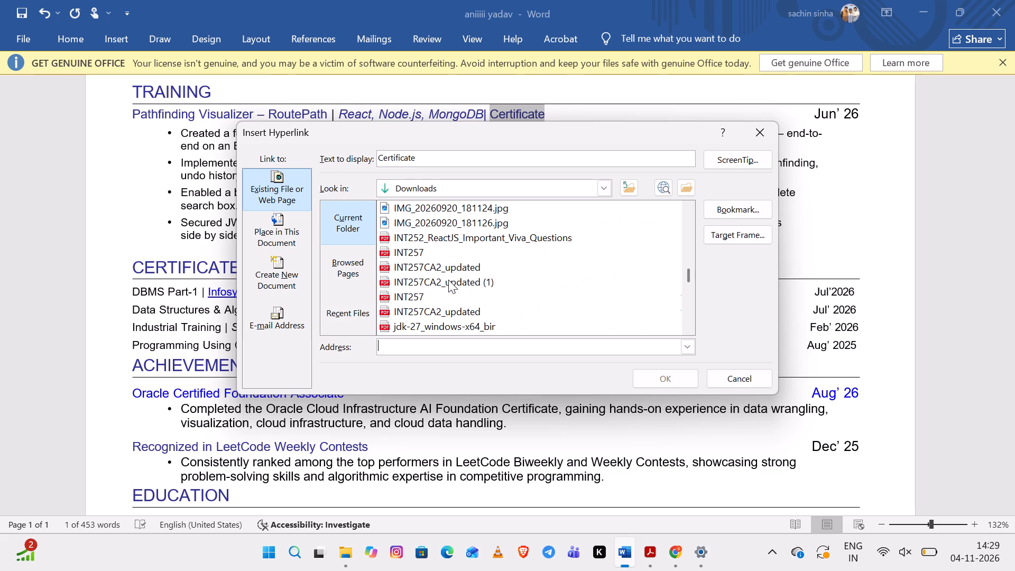
scroll(448, 280, down, 2)
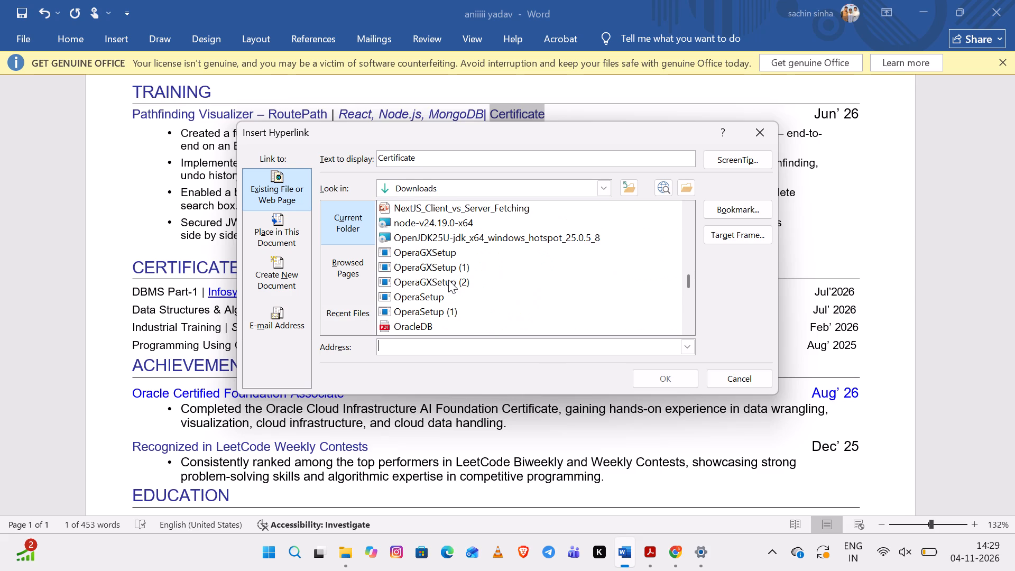
scroll(448, 280, down, 2)
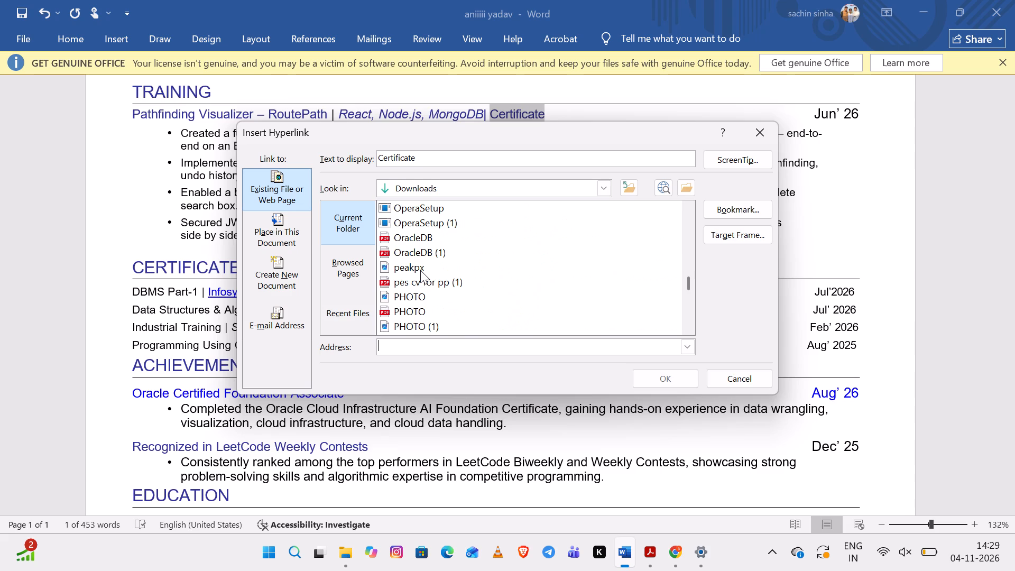
scroll(420, 270, up, 1)
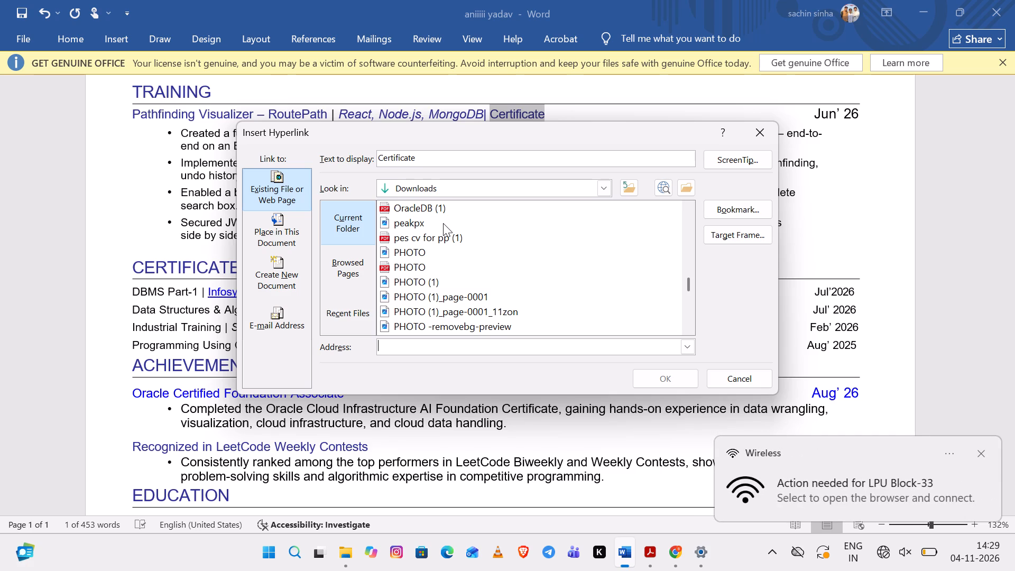
scroll(443, 223, up, 2)
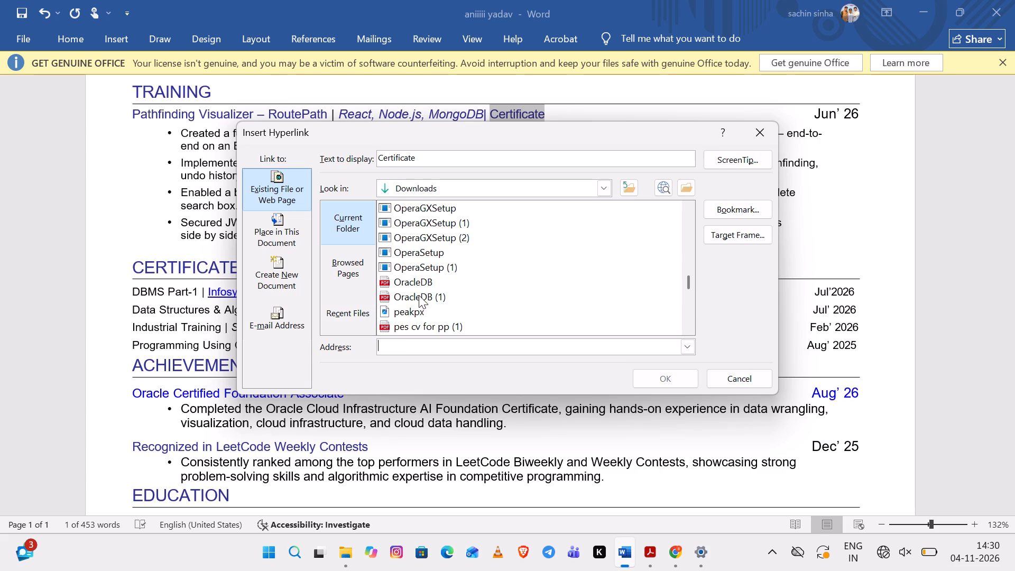
double_click(419, 295)
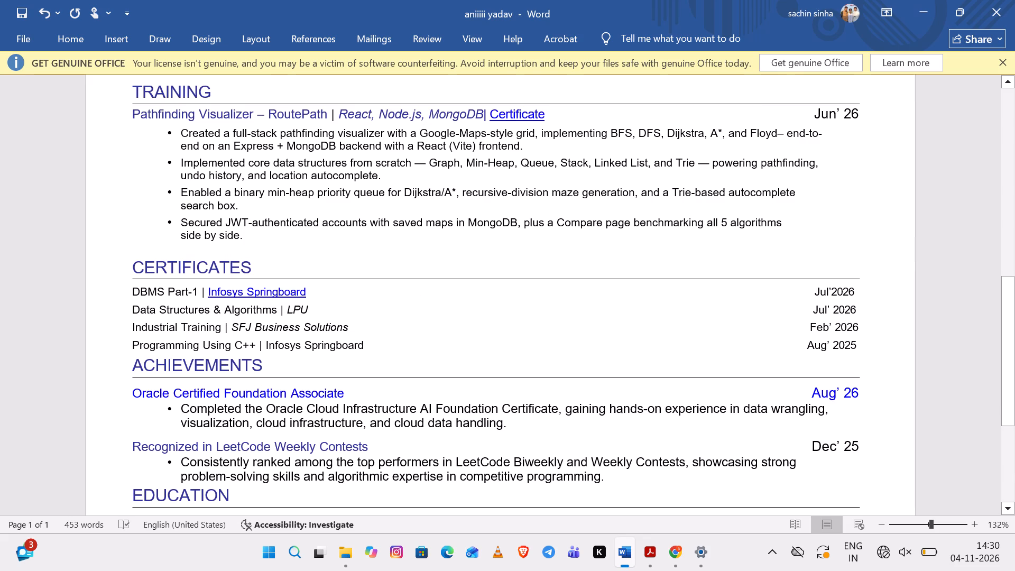
Open the "OracleDB (1)" PDF from Downloads in File Explorer to check the certificate, close it, and return to the résumé in Word.
click(356, 558)
scroll(352, 452, down, 2)
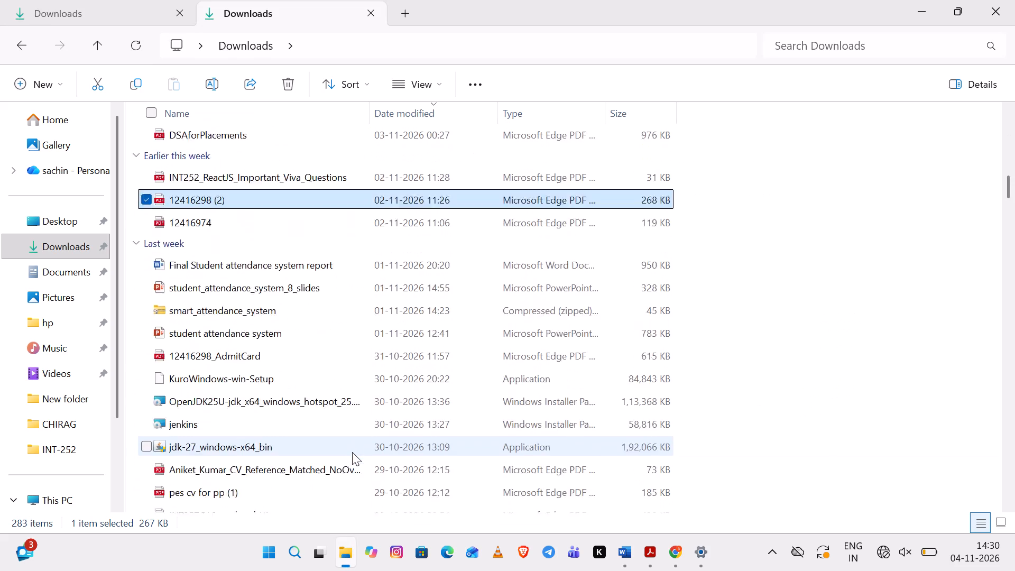
scroll(352, 452, down, 2)
scroll(352, 452, up, 2)
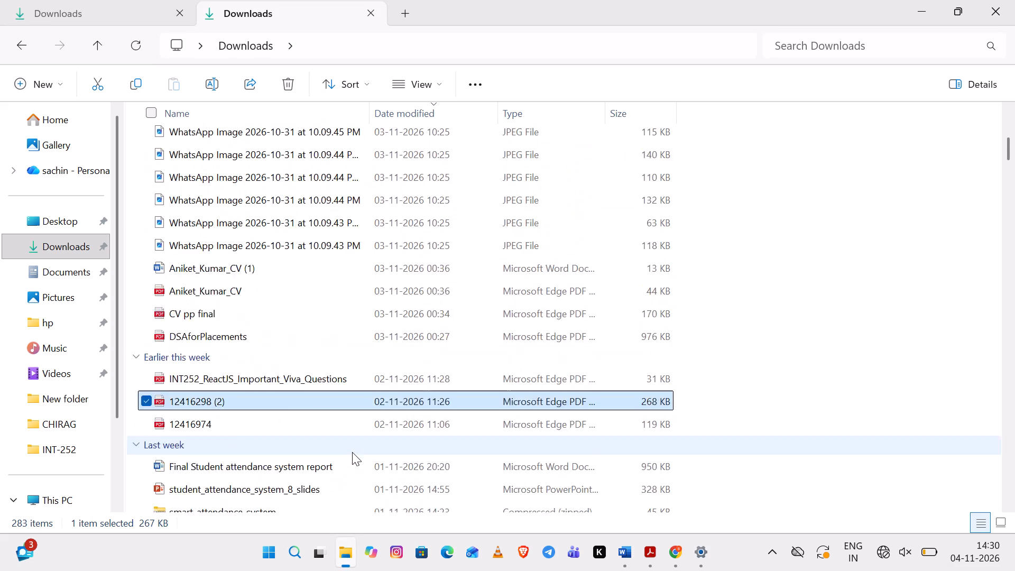
scroll(352, 452, up, 2)
double_click(279, 177)
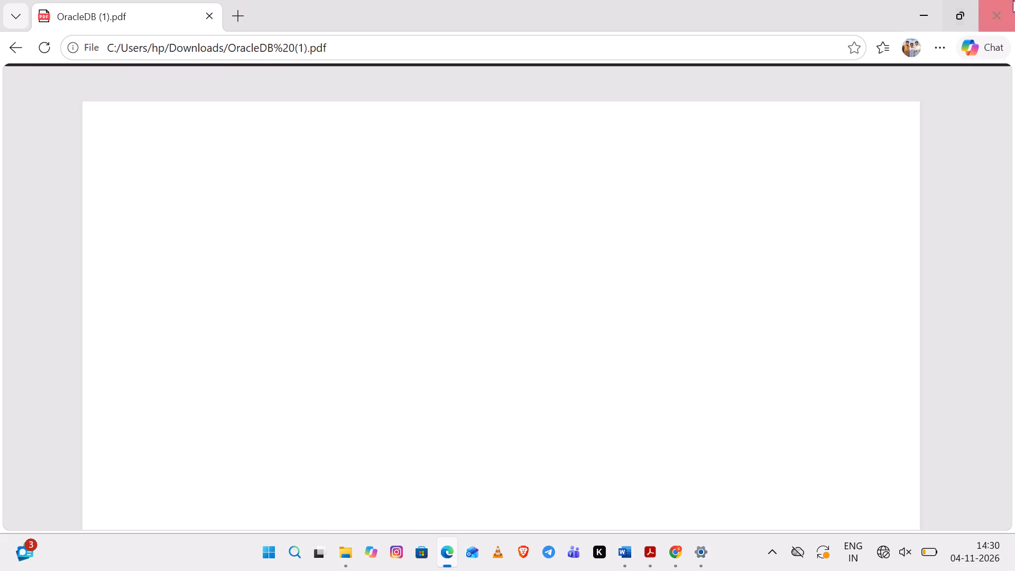
scroll(555, 350, down, 1)
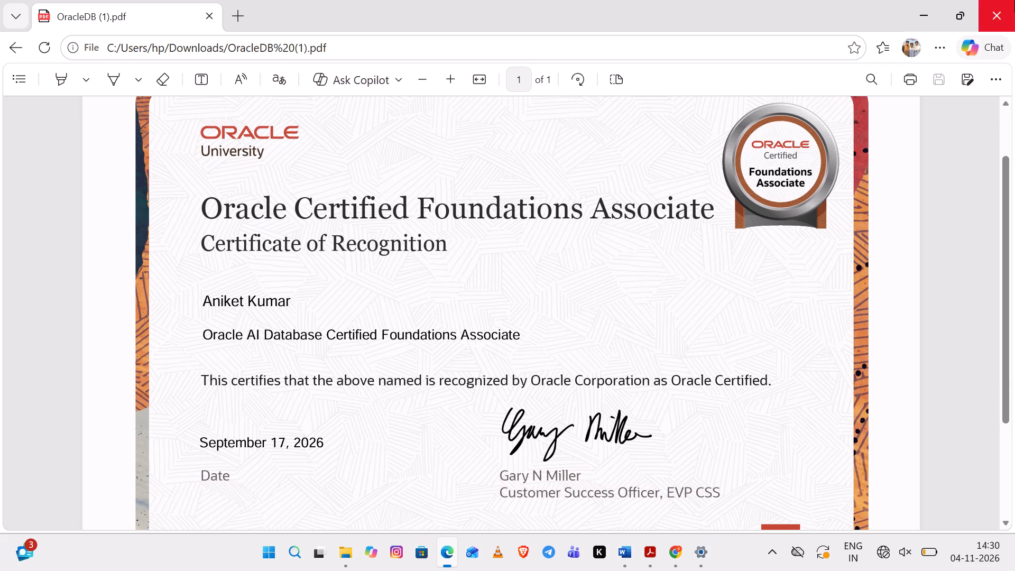
click(1014, 0)
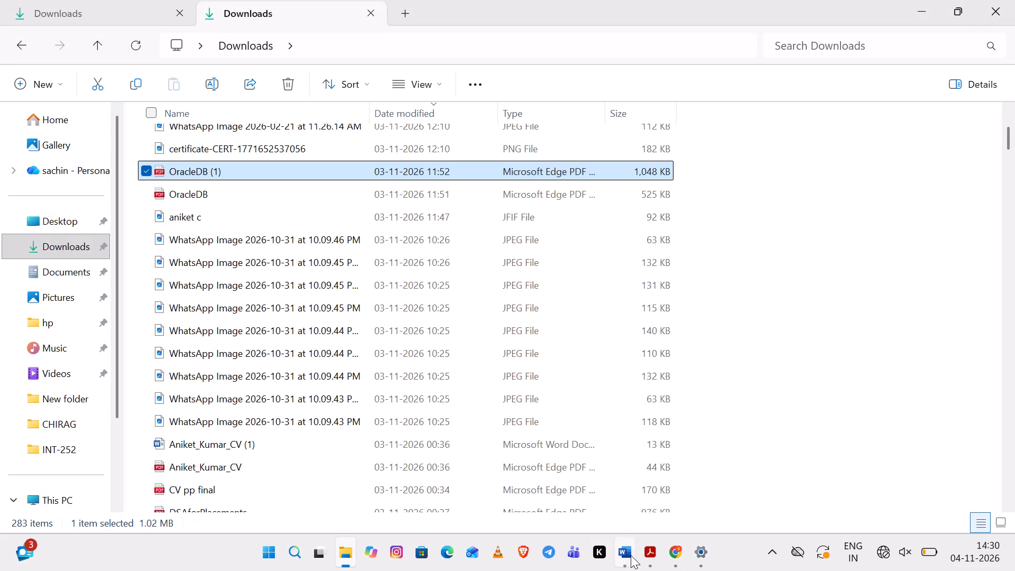
click(631, 489)
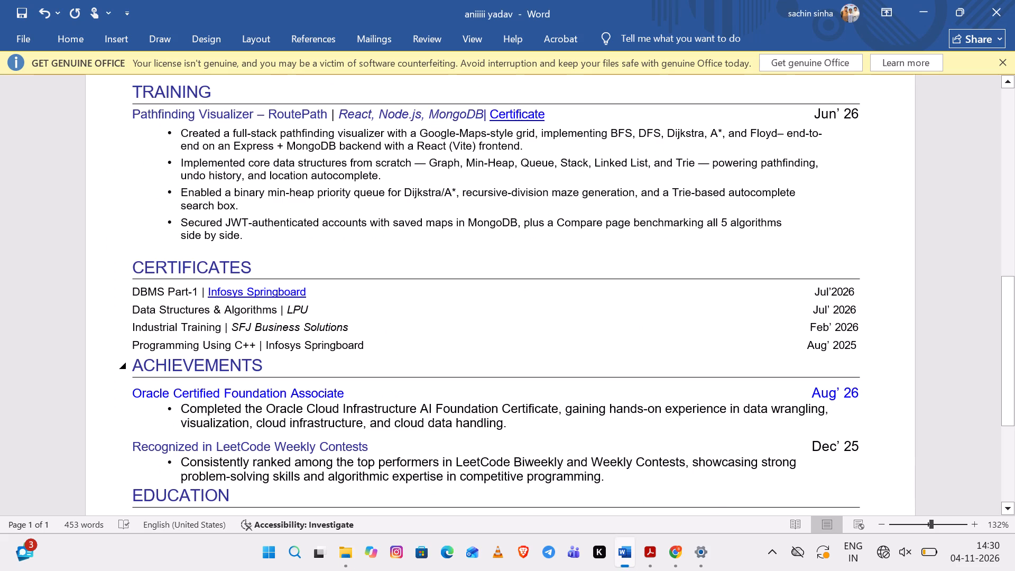
Remove the italic formatting from "LPU" in the Data Structures & Algorithms certificate entry.
scroll(403, 374, down, 1)
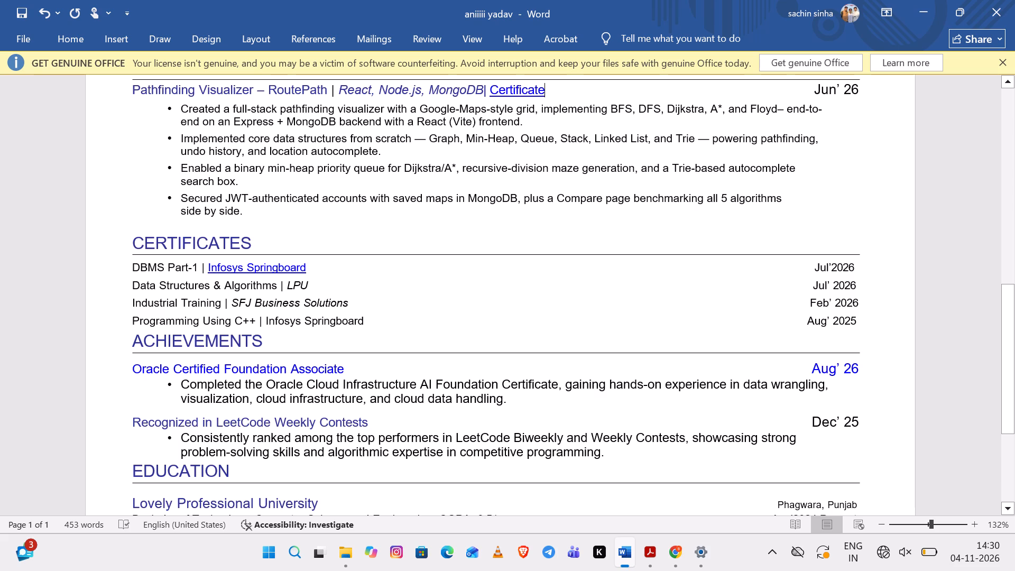
drag(310, 284, 289, 283)
click(311, 255)
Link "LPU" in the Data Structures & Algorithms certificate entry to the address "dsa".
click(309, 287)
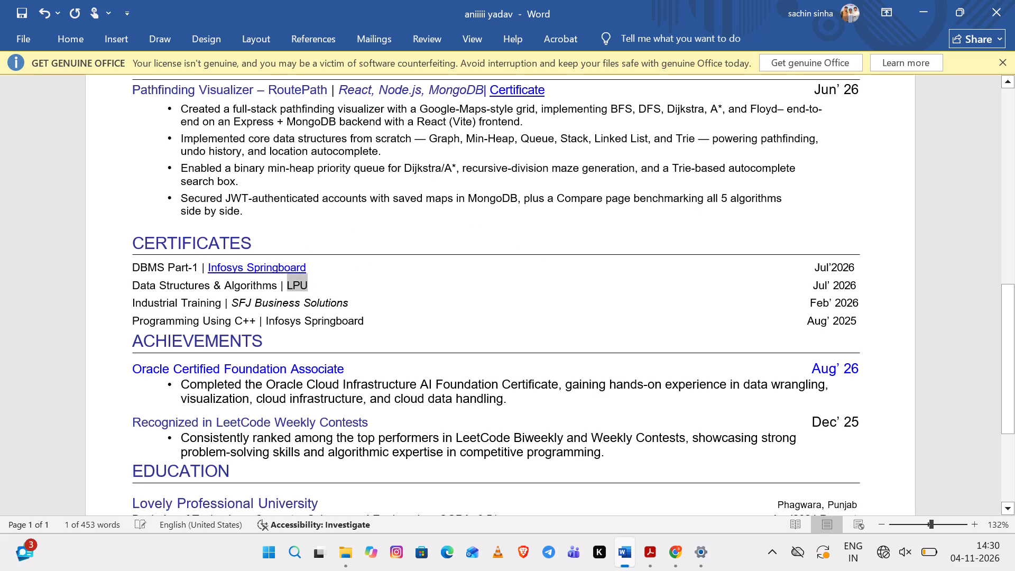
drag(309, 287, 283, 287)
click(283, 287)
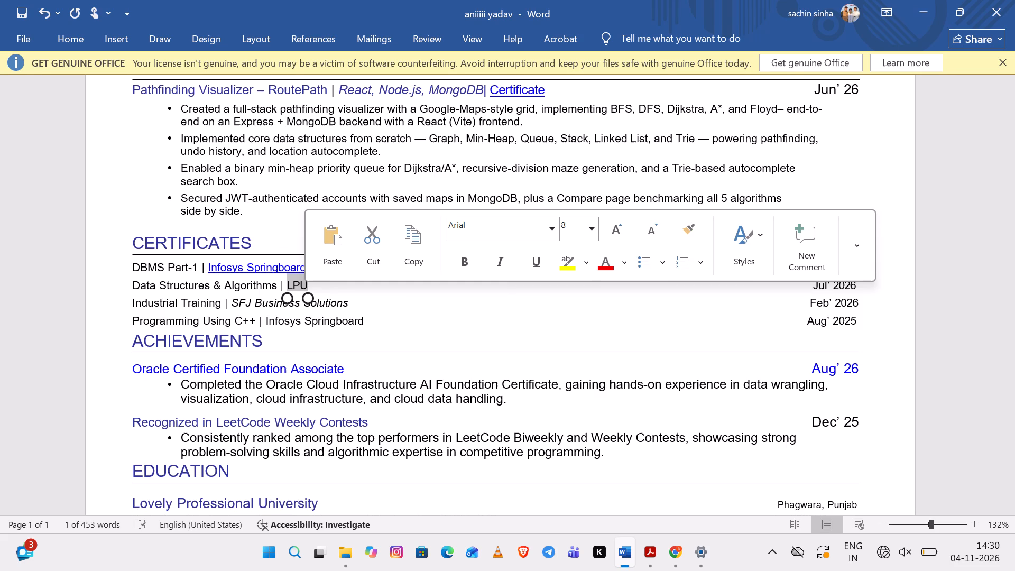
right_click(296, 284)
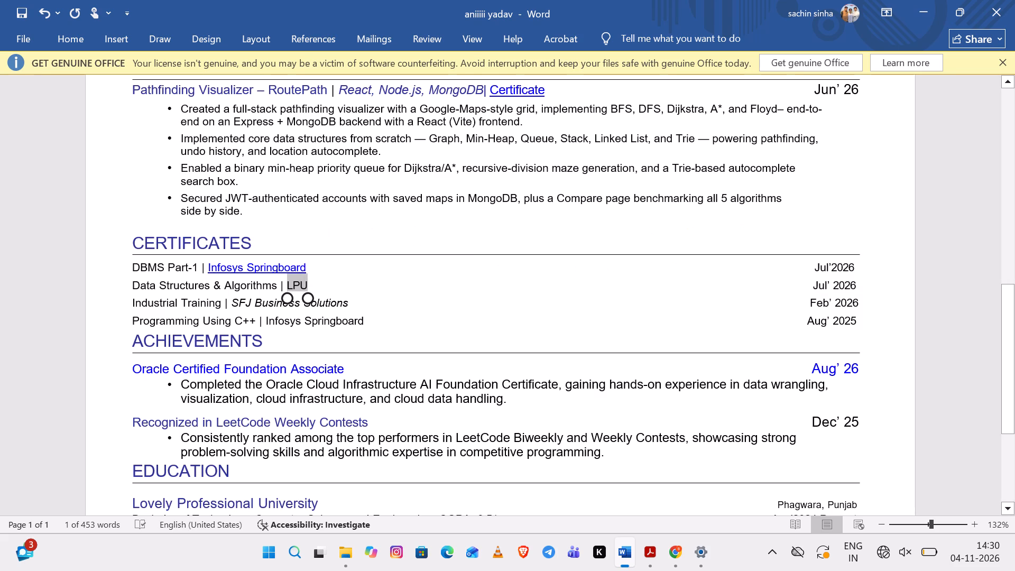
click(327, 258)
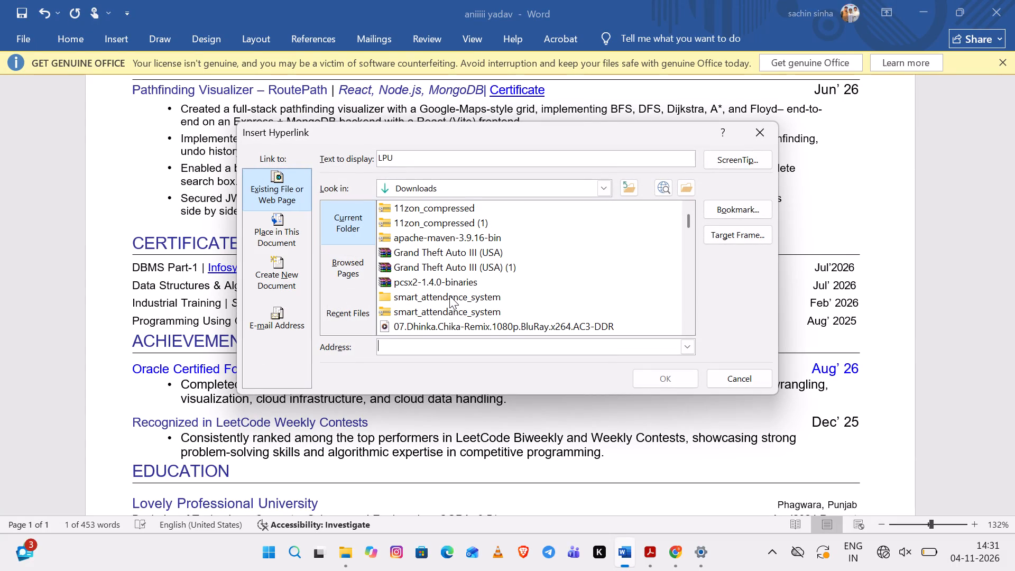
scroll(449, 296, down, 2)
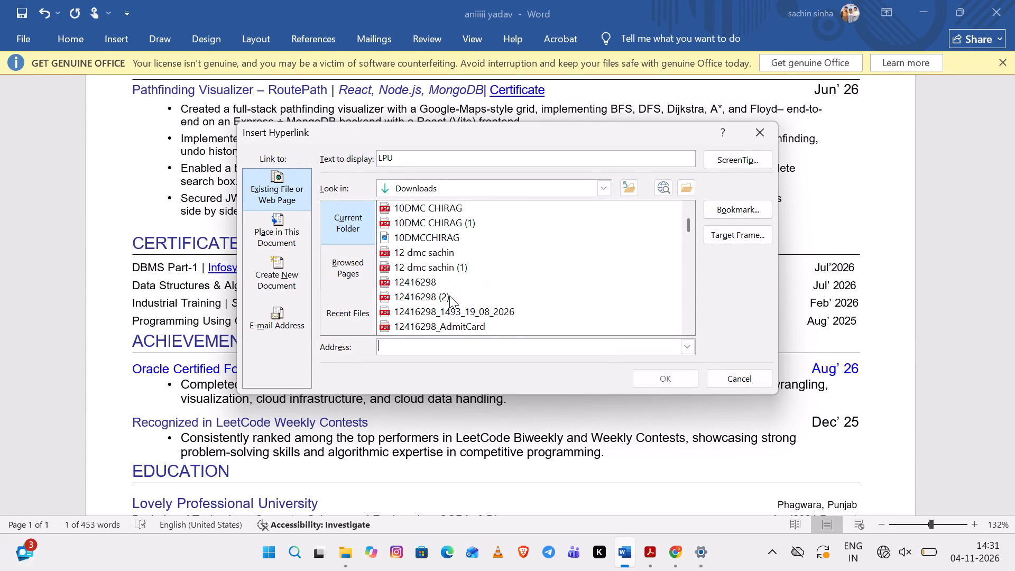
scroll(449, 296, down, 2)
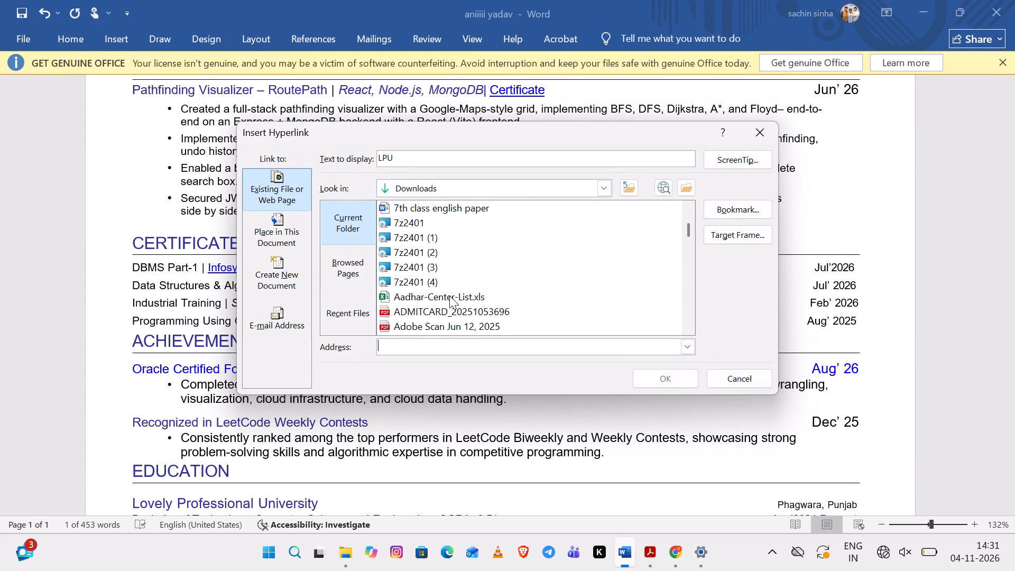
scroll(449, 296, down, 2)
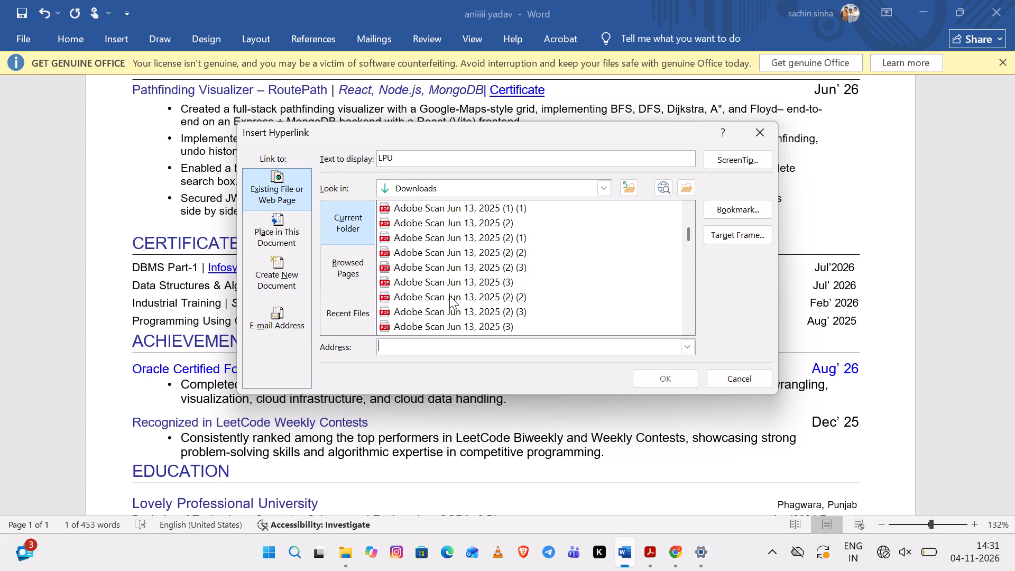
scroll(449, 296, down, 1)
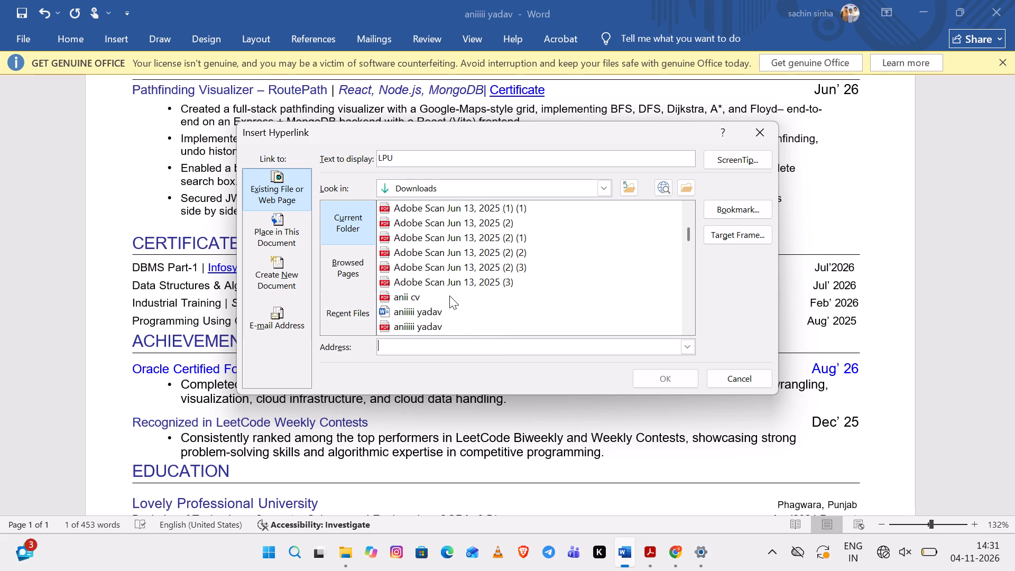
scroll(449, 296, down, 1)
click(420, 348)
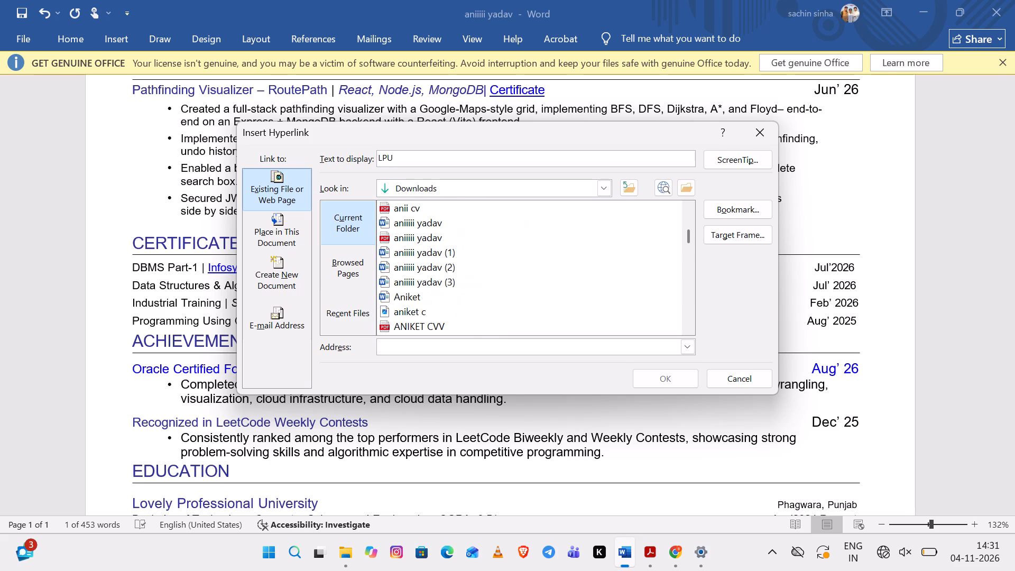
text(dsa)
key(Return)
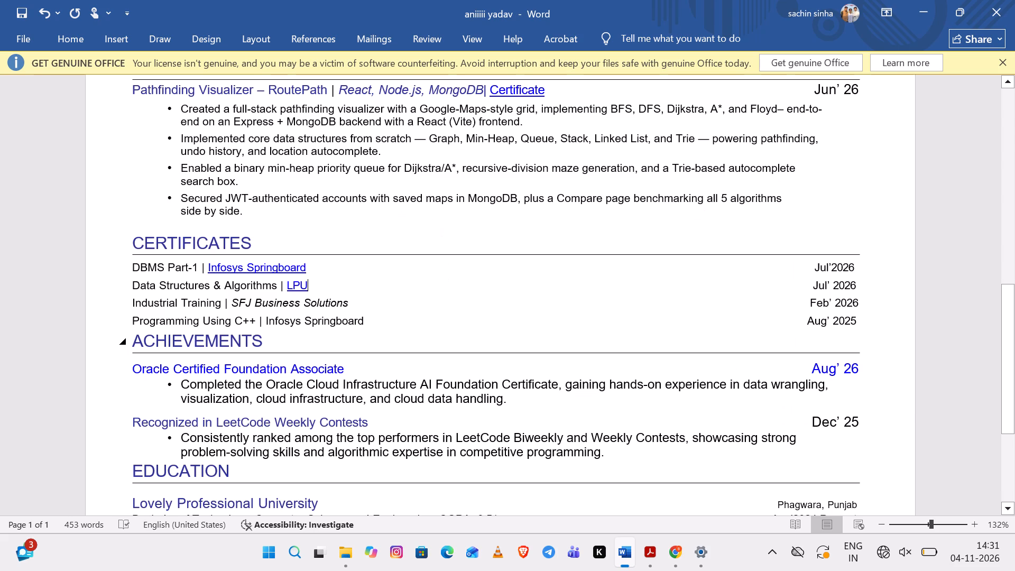
Test the "LPU" hyperlink in the Data Structures & Algorithms certificate entry by following it.
scroll(366, 255, up, 1)
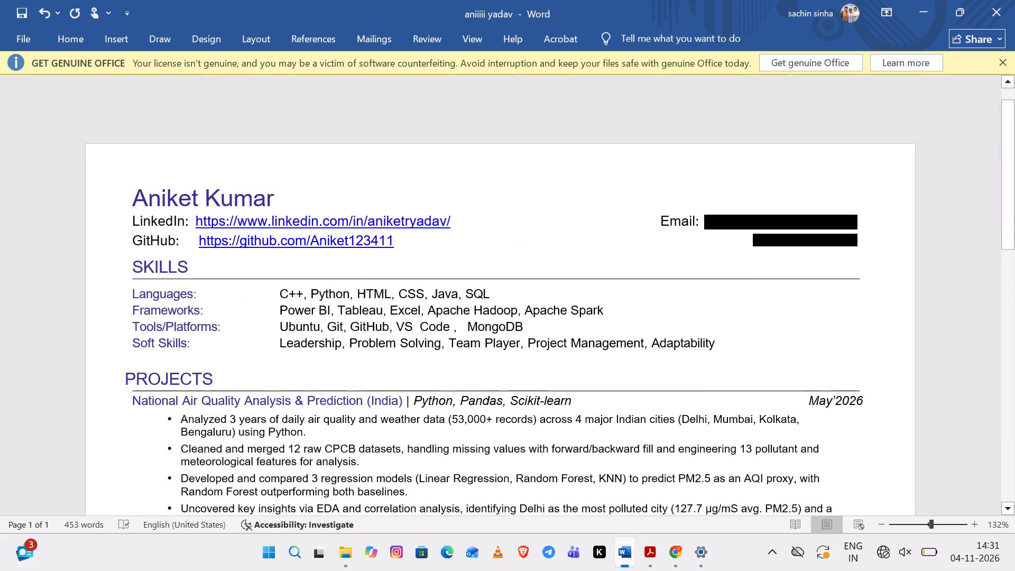
scroll(366, 255, up, 1)
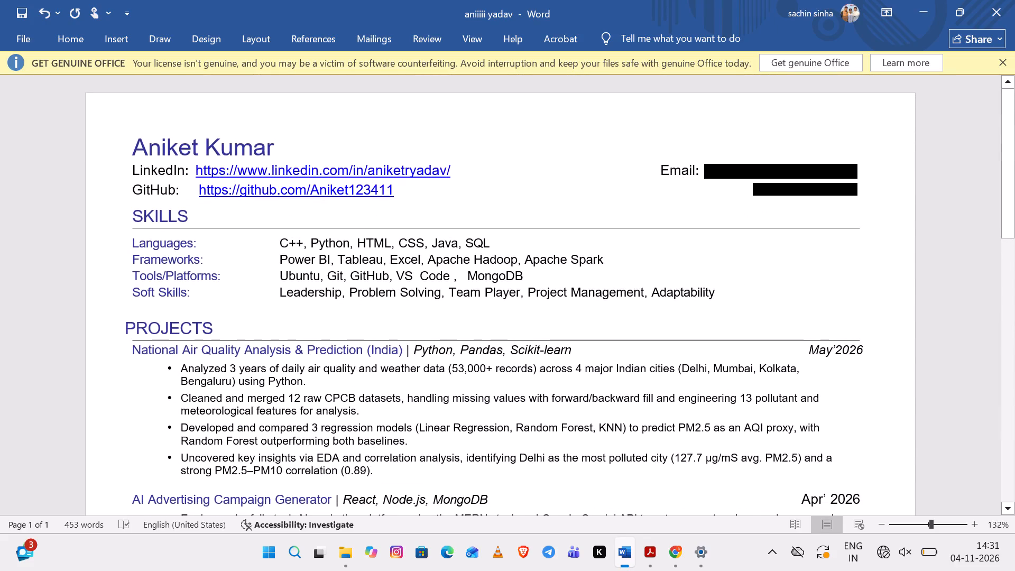
scroll(368, 296, down, 1)
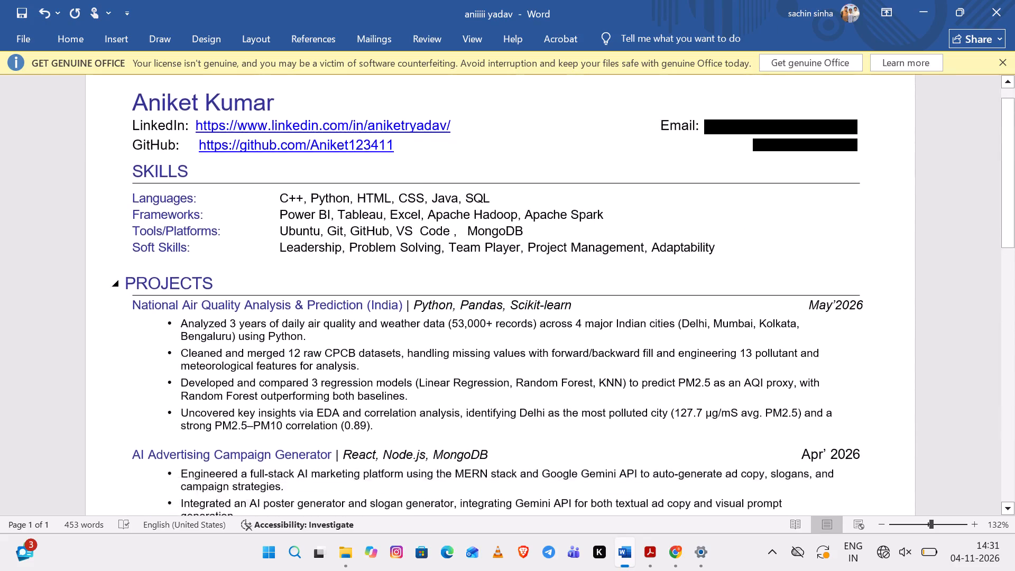
scroll(368, 296, down, 2)
scroll(368, 296, up, 1)
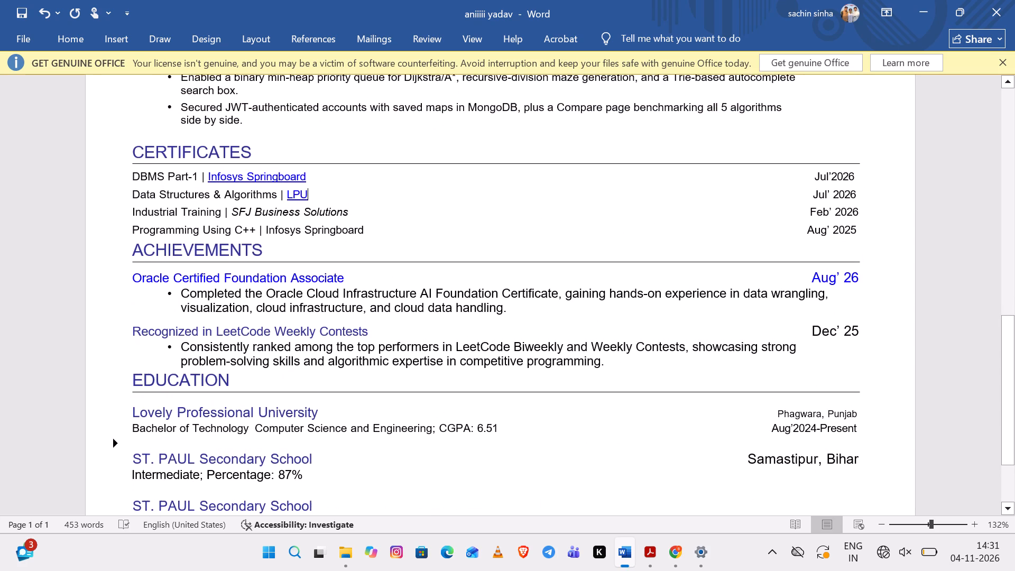
drag(312, 192, 293, 197)
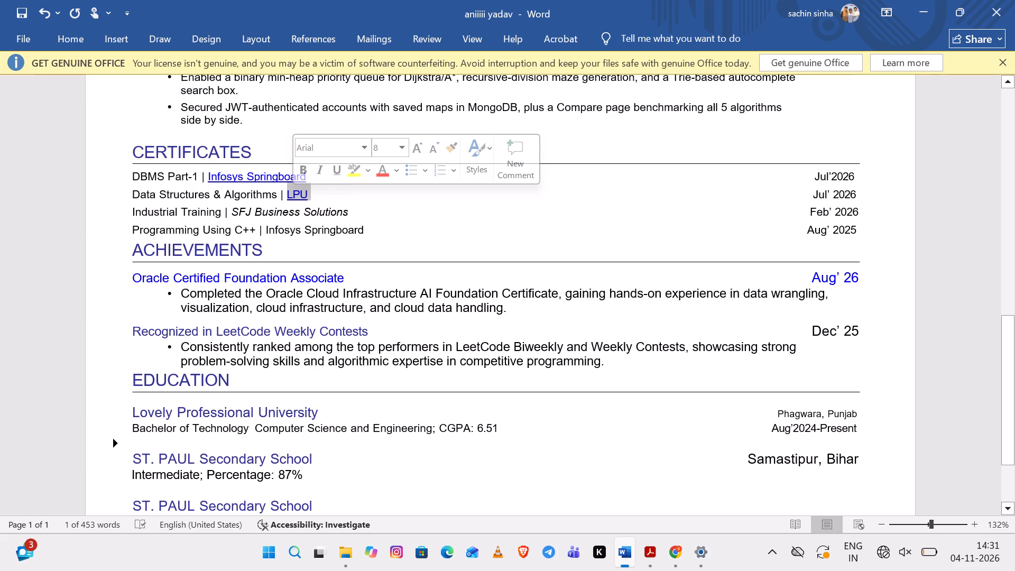
click(328, 197)
drag(306, 194, 294, 191)
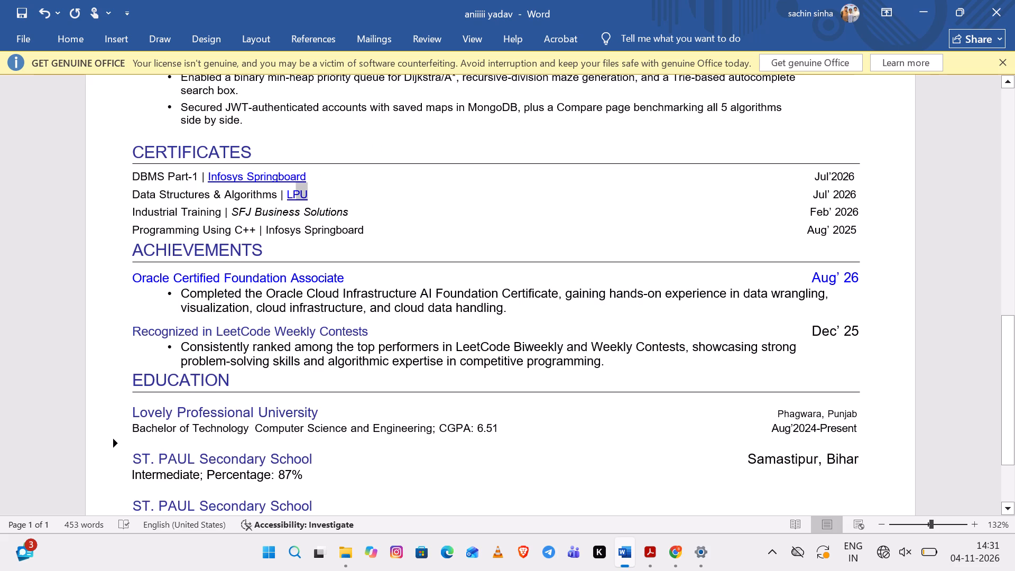
drag(294, 191, 287, 191)
click(339, 222)
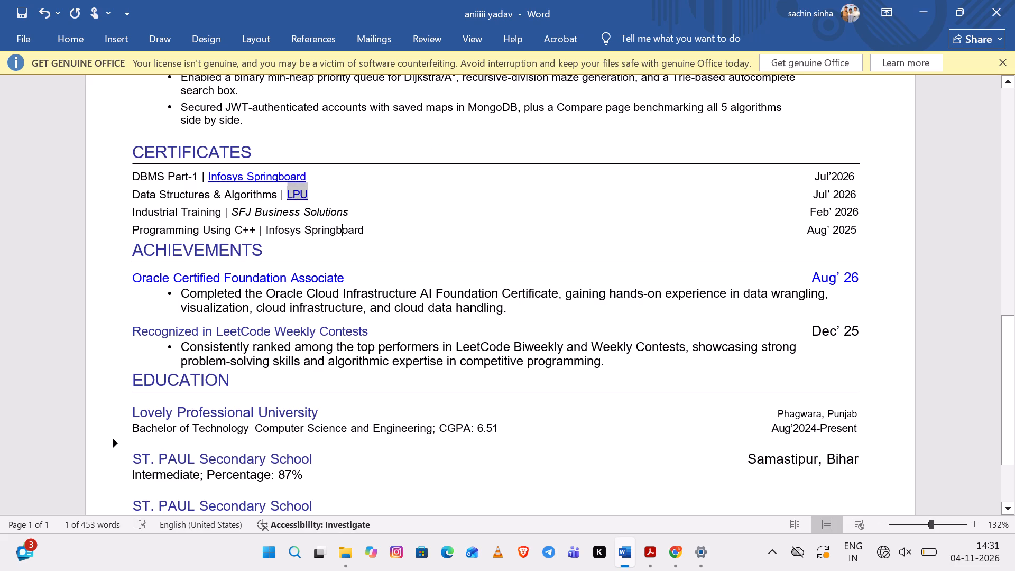
click(301, 195)
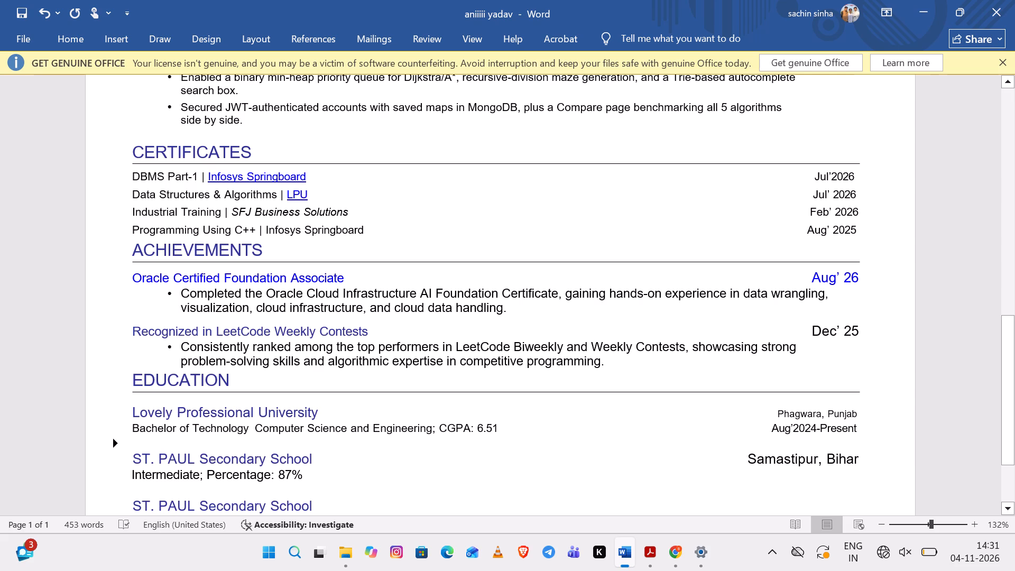
ctrl+click(301, 195)
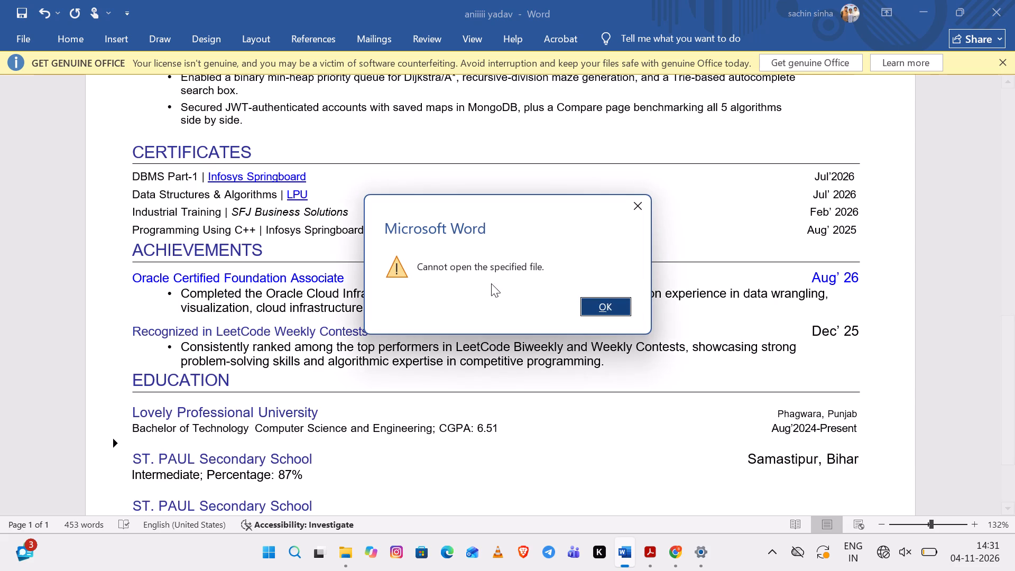
click(604, 306)
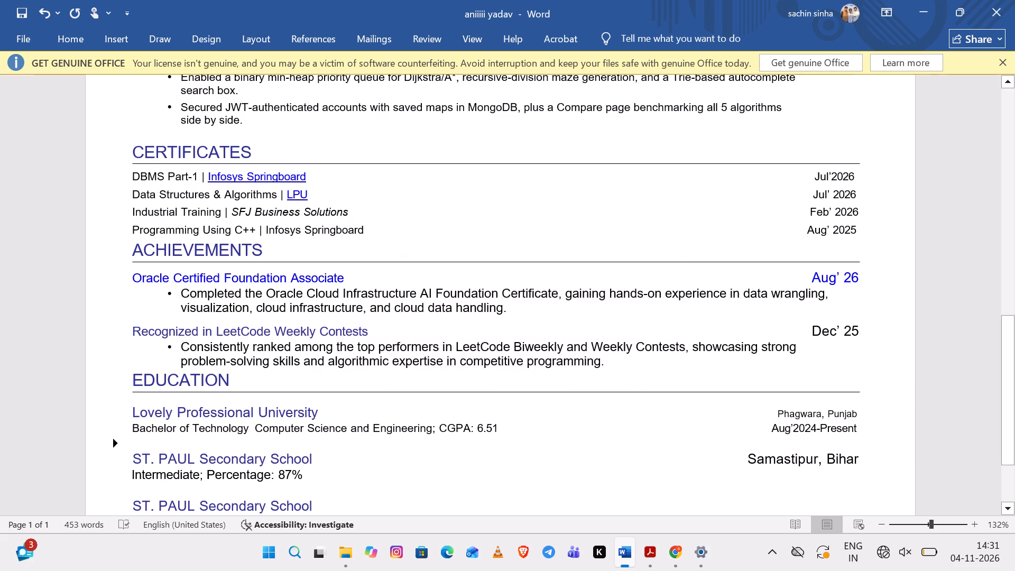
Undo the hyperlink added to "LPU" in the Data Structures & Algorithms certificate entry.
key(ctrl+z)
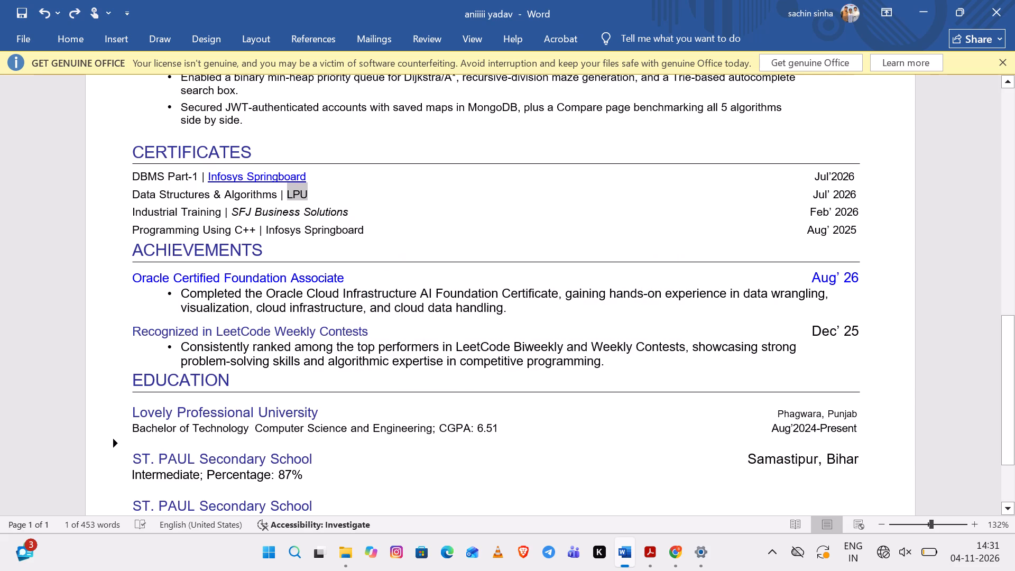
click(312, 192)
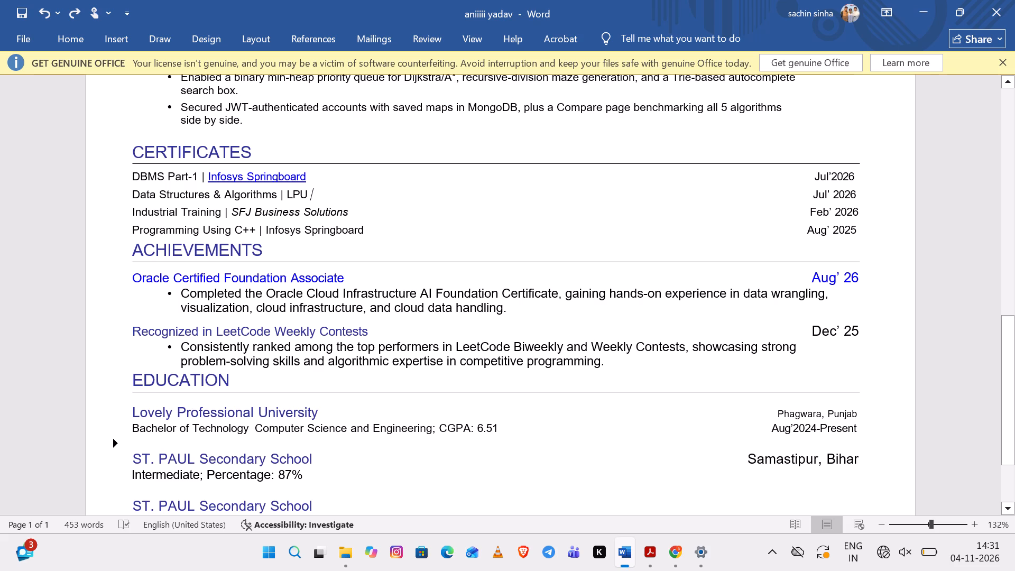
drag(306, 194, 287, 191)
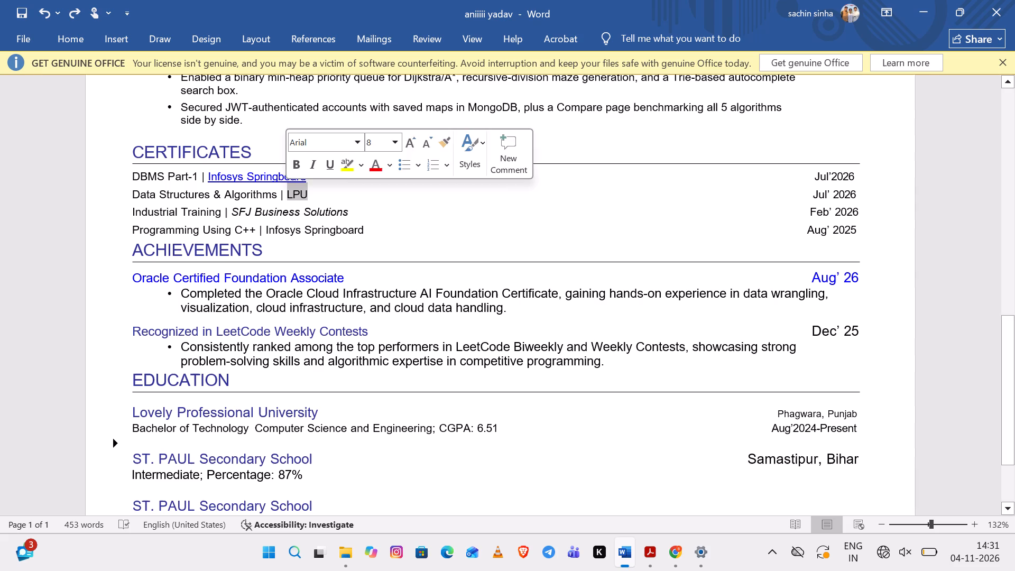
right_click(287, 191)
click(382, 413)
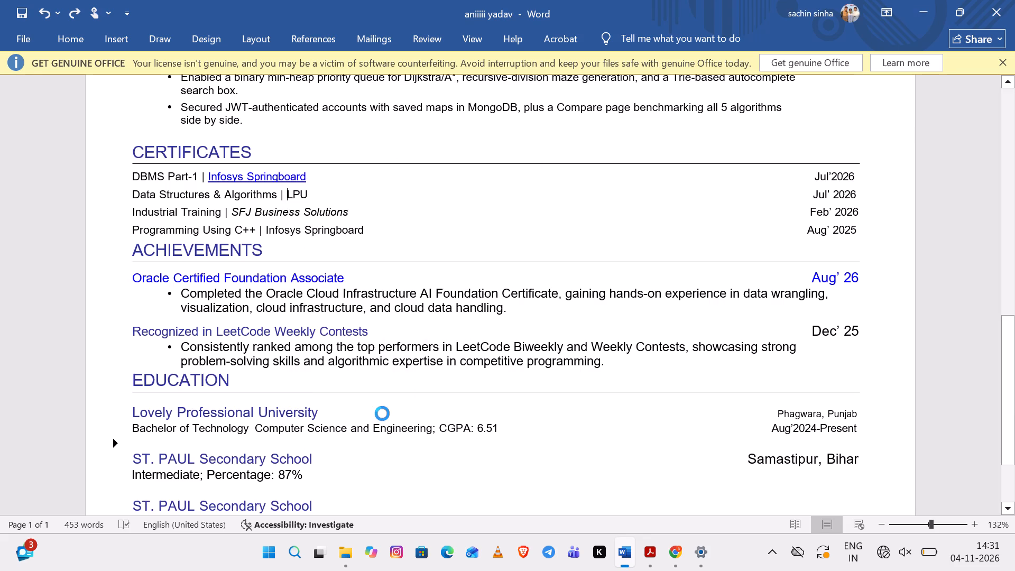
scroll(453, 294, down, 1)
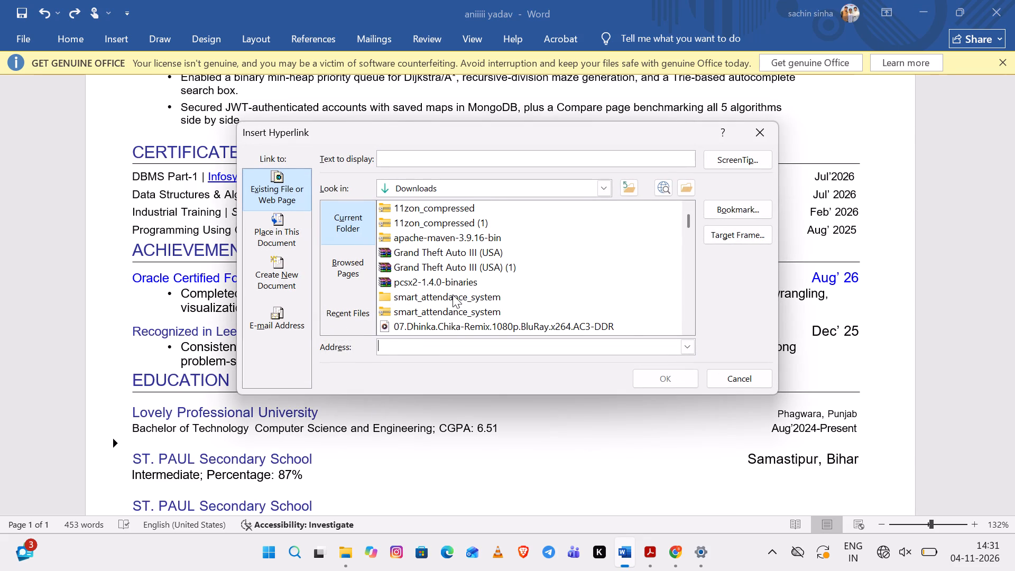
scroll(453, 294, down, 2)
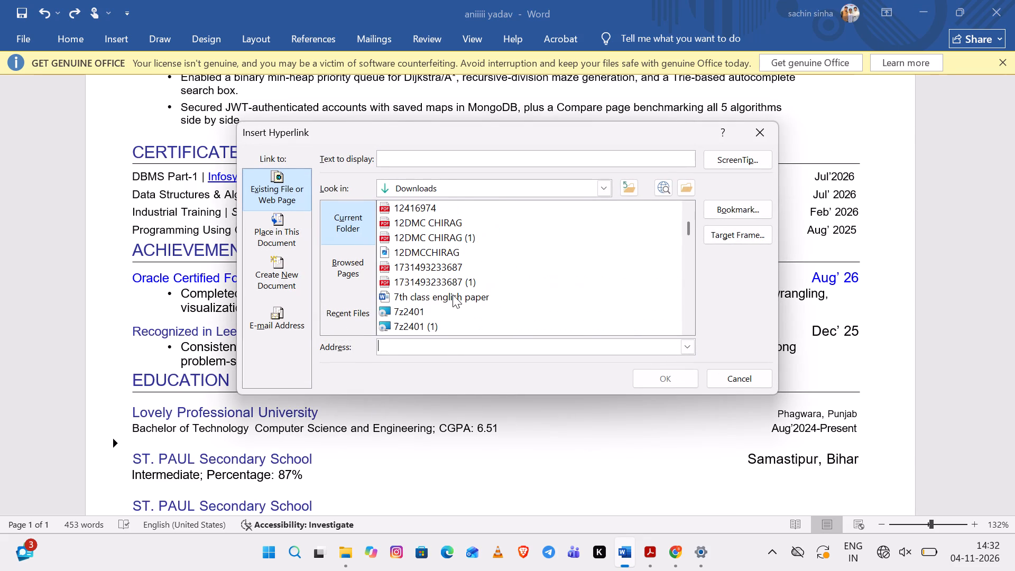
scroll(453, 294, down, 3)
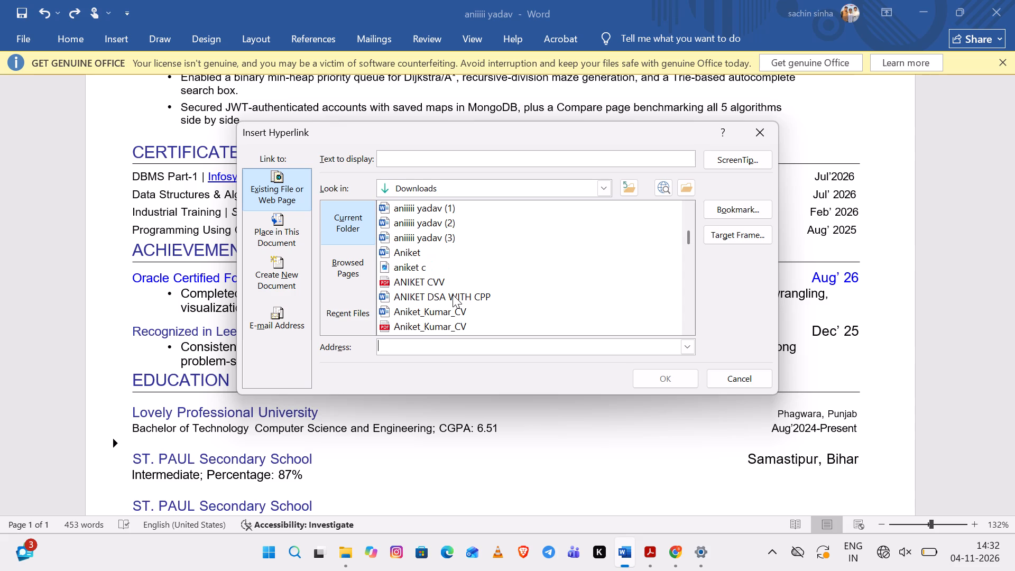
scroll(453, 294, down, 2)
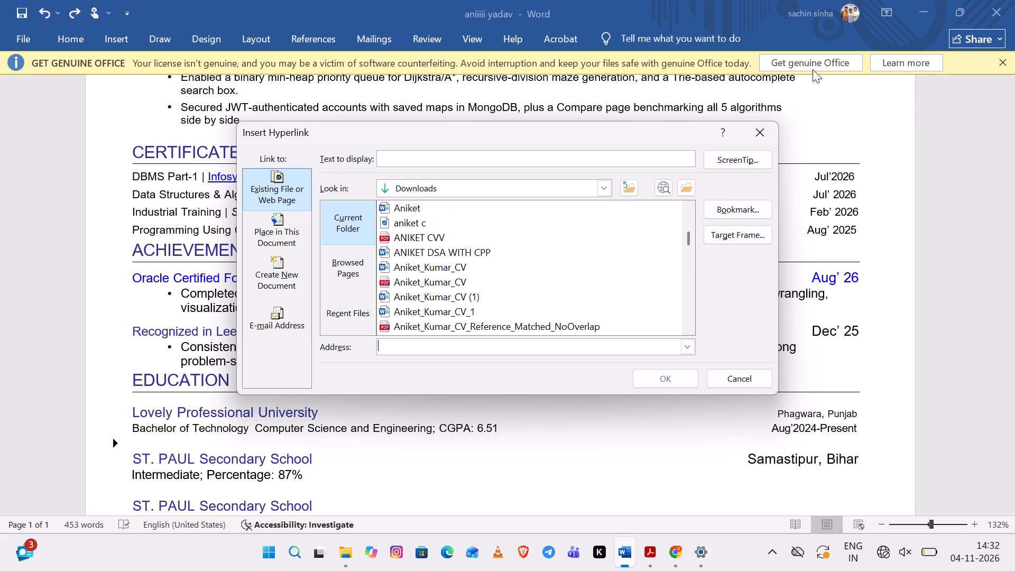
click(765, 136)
Follow the "Certificate" link in the Pathfinding Visualizer heading line to check its PDF in Acrobat, and close all open PDF tabs.
scroll(420, 290, up, 1)
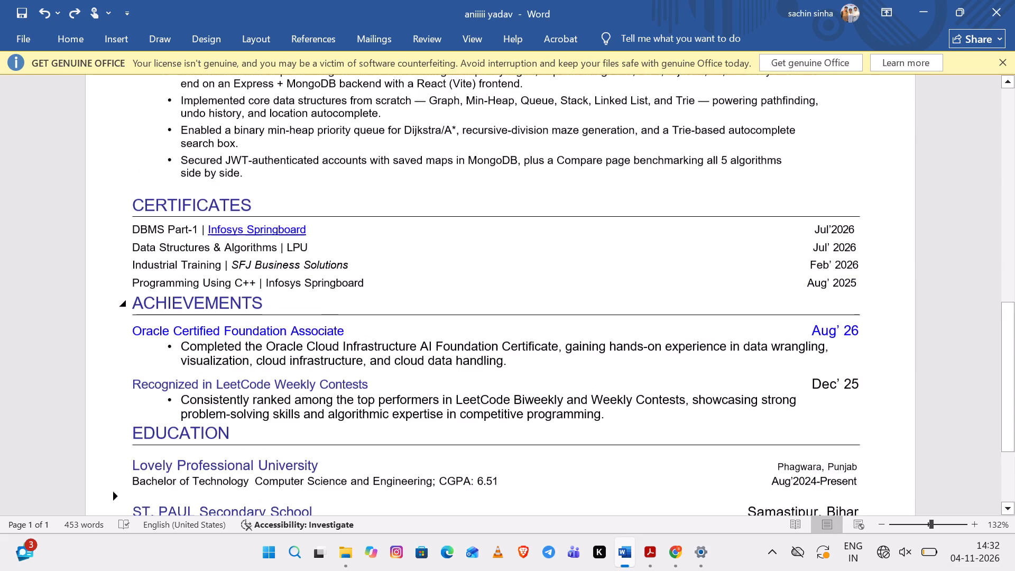
scroll(420, 290, up, 1)
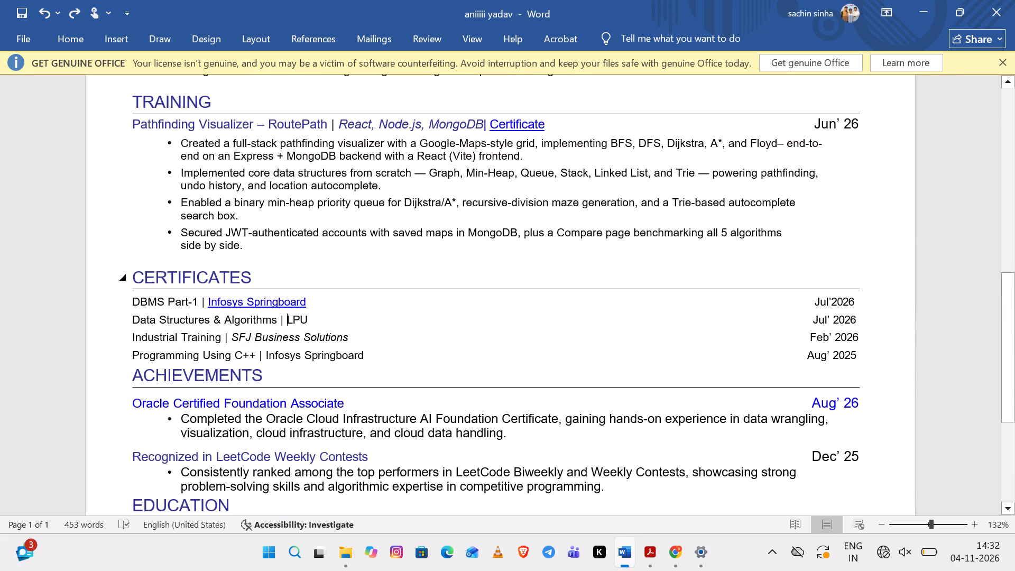
click(532, 132)
click(532, 123)
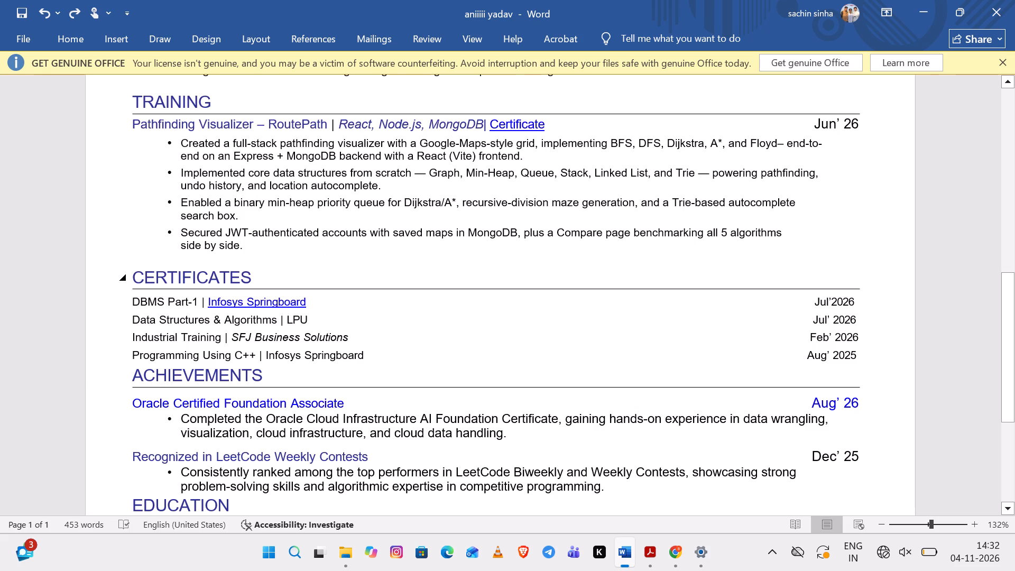
ctrl+click(532, 123)
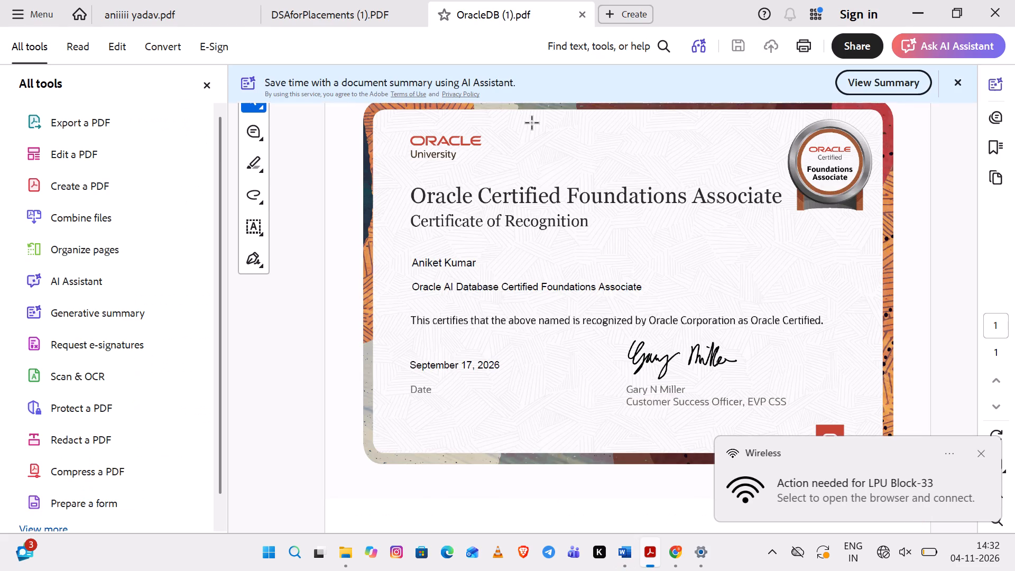
scroll(583, 281, up, 2)
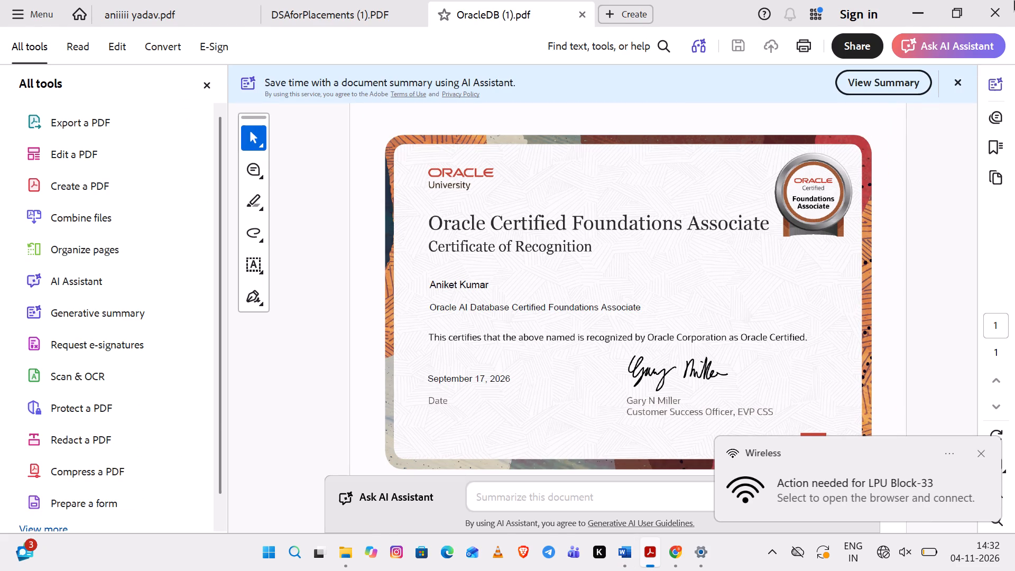
click(1014, 1)
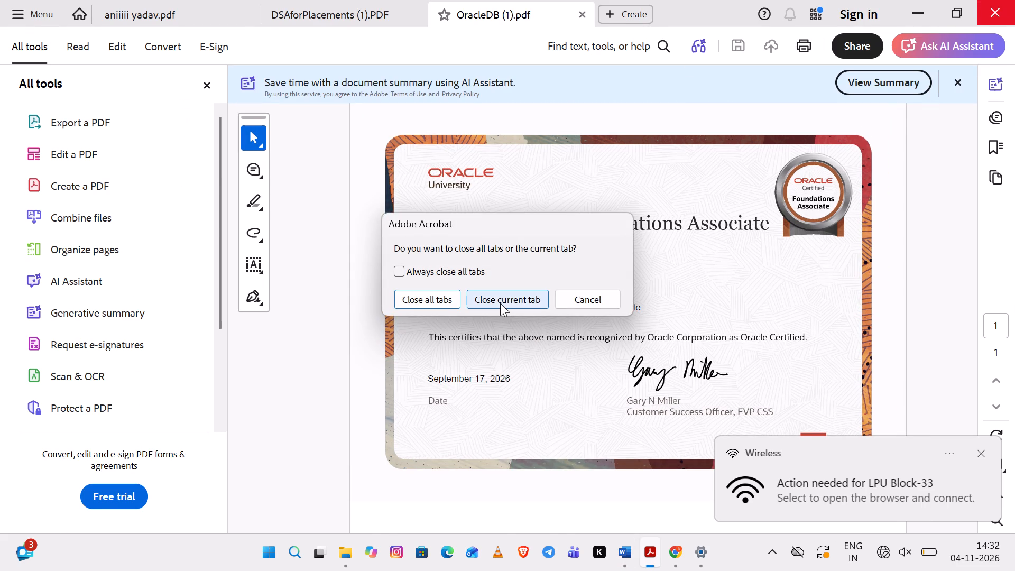
click(441, 305)
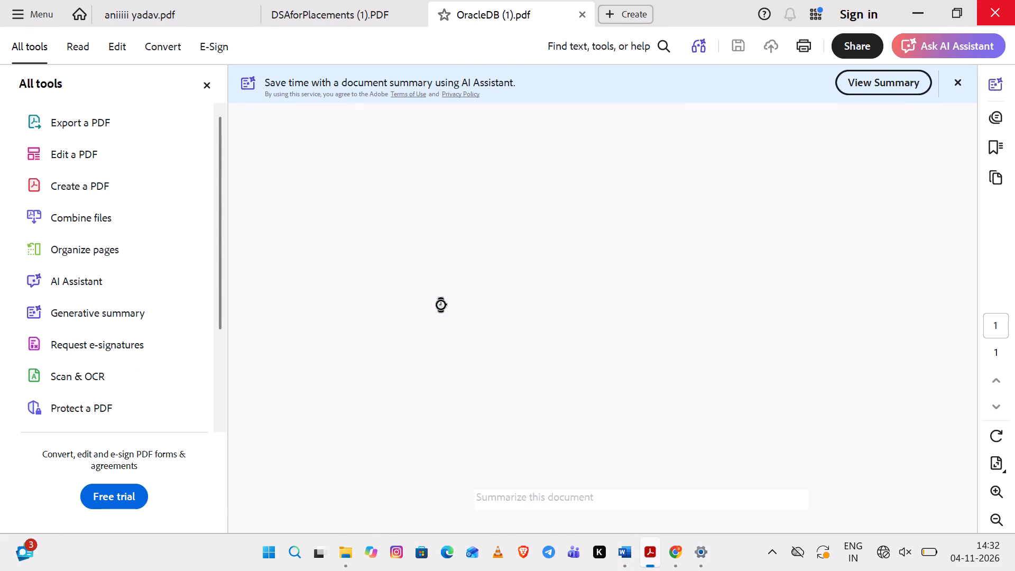
Replace the linked "Certificate" in the Pathfinding Visualizer heading line with plain text "Certificate".
drag(540, 121, 505, 125)
click(505, 125)
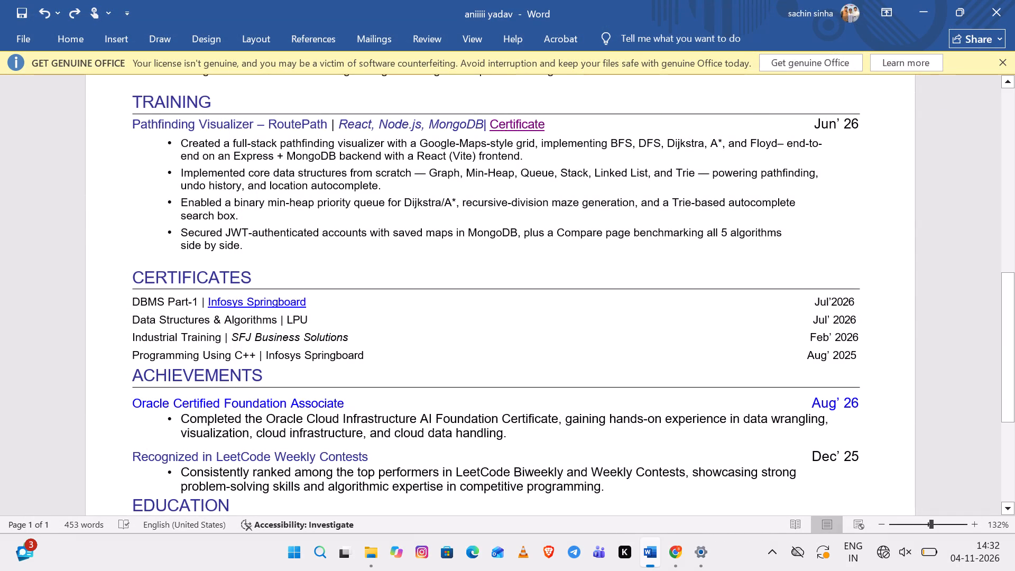
drag(546, 125, 491, 125)
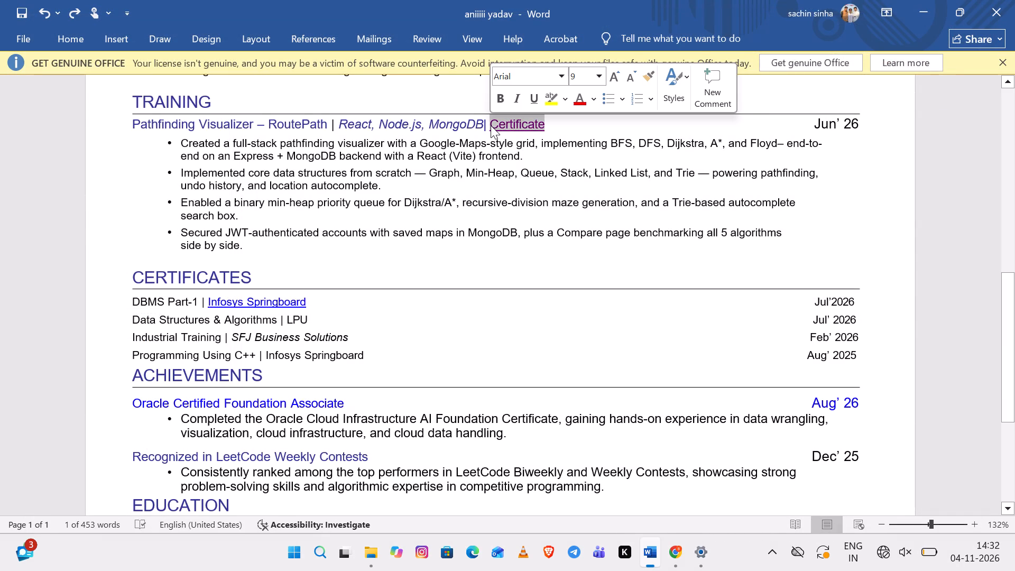
key(BackSpace)
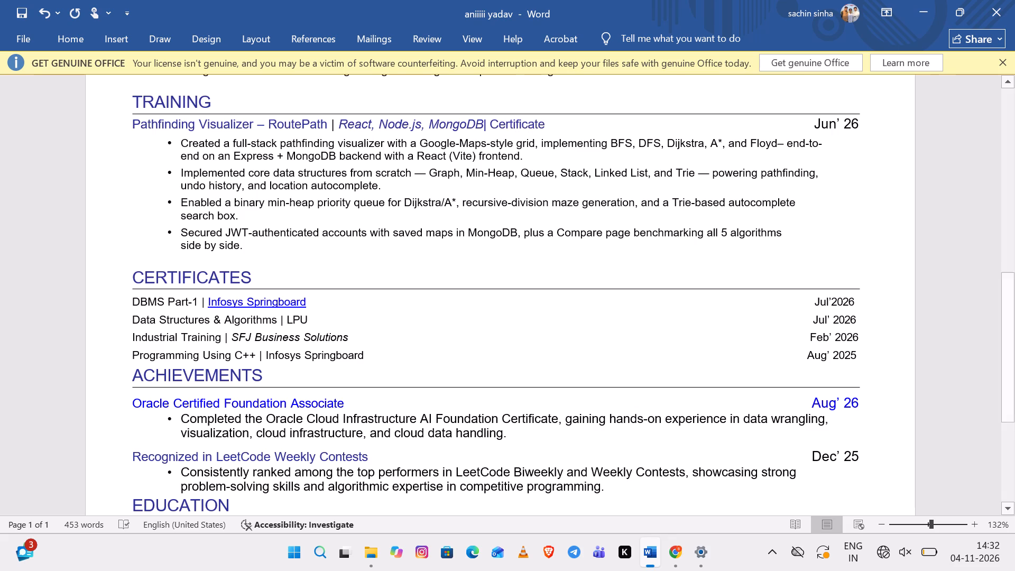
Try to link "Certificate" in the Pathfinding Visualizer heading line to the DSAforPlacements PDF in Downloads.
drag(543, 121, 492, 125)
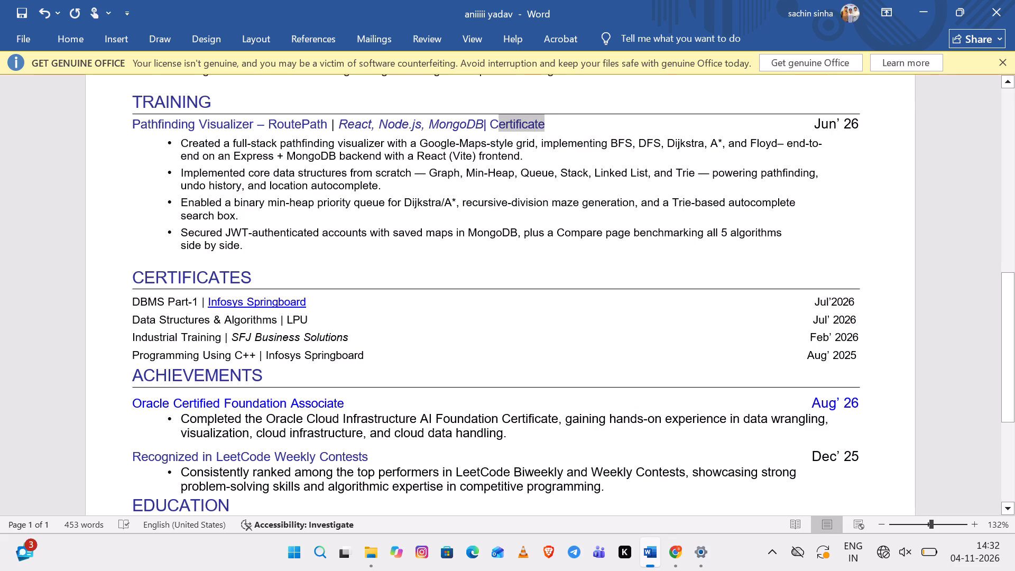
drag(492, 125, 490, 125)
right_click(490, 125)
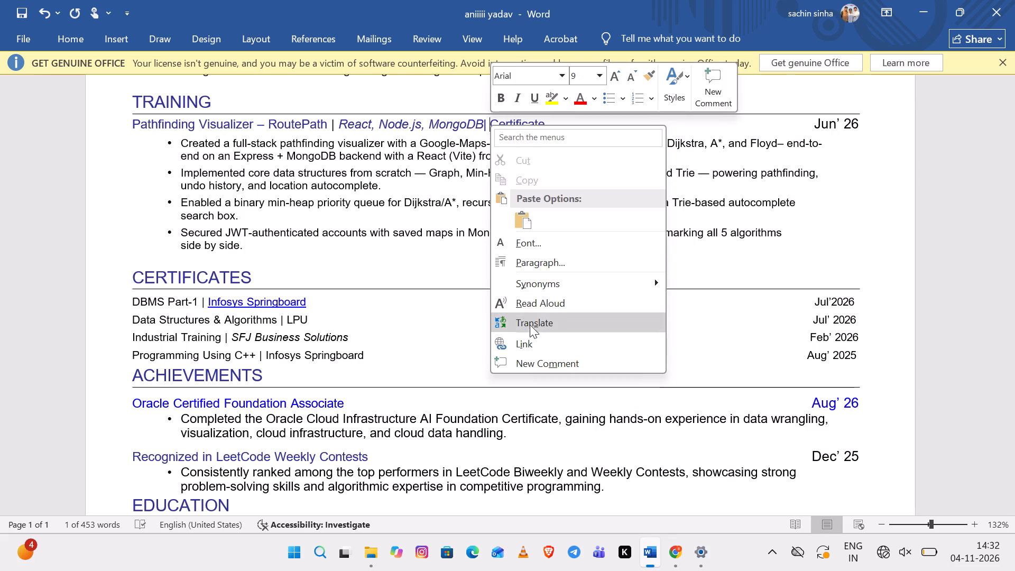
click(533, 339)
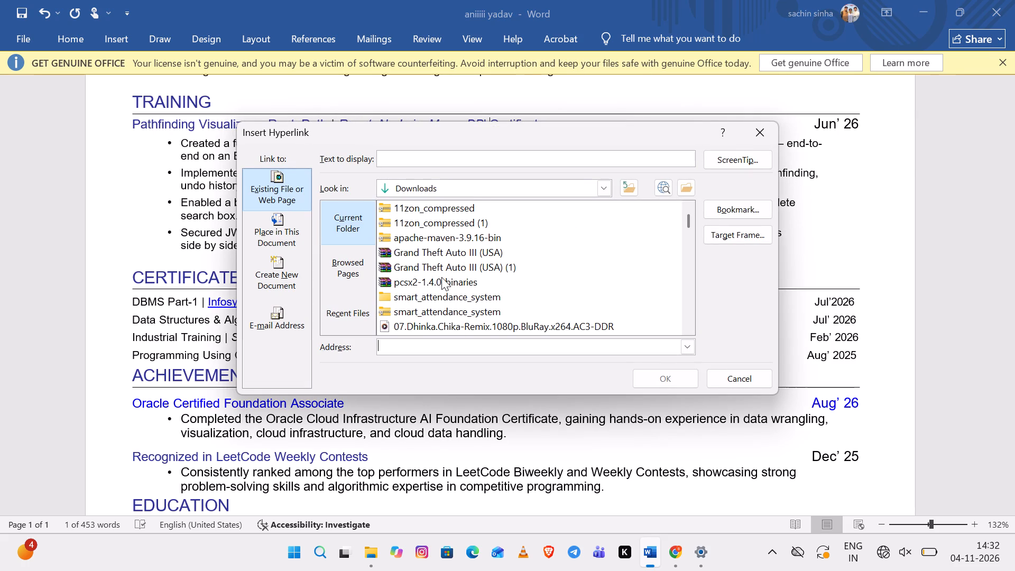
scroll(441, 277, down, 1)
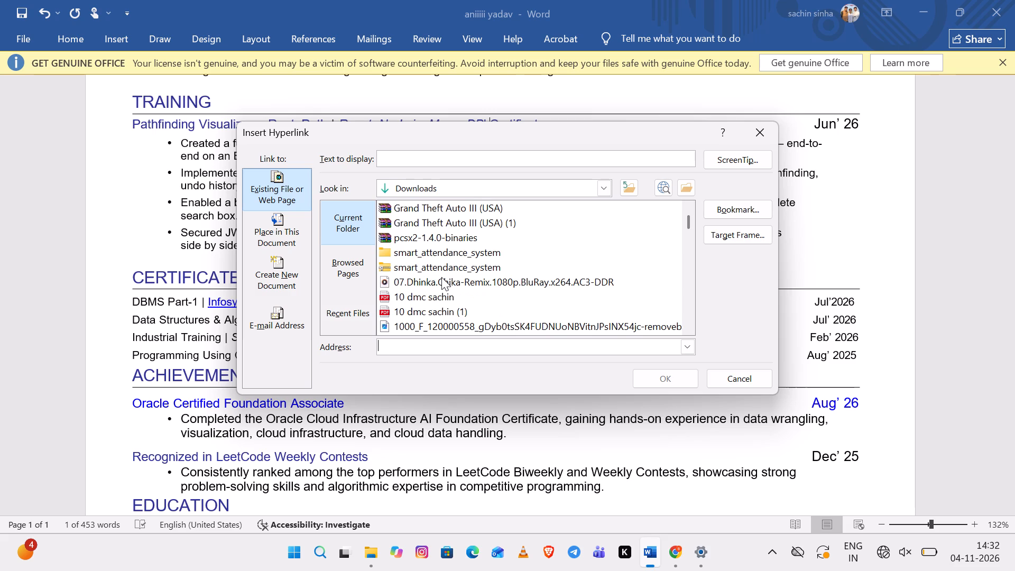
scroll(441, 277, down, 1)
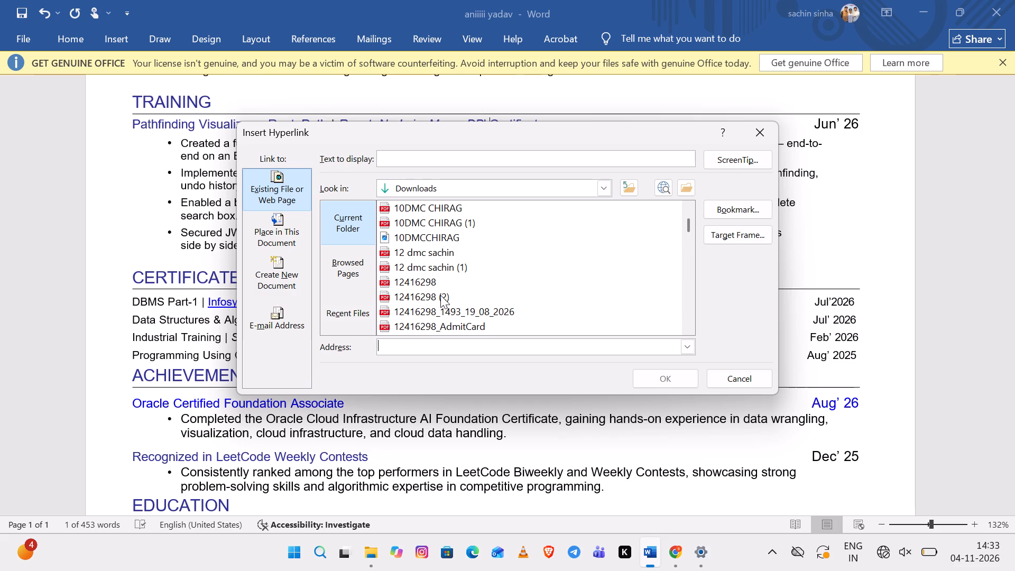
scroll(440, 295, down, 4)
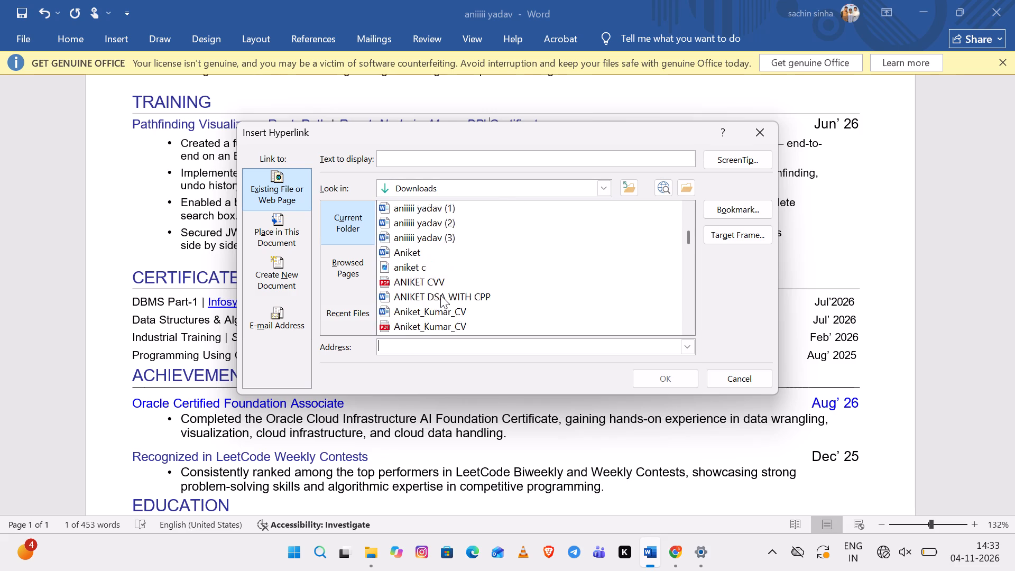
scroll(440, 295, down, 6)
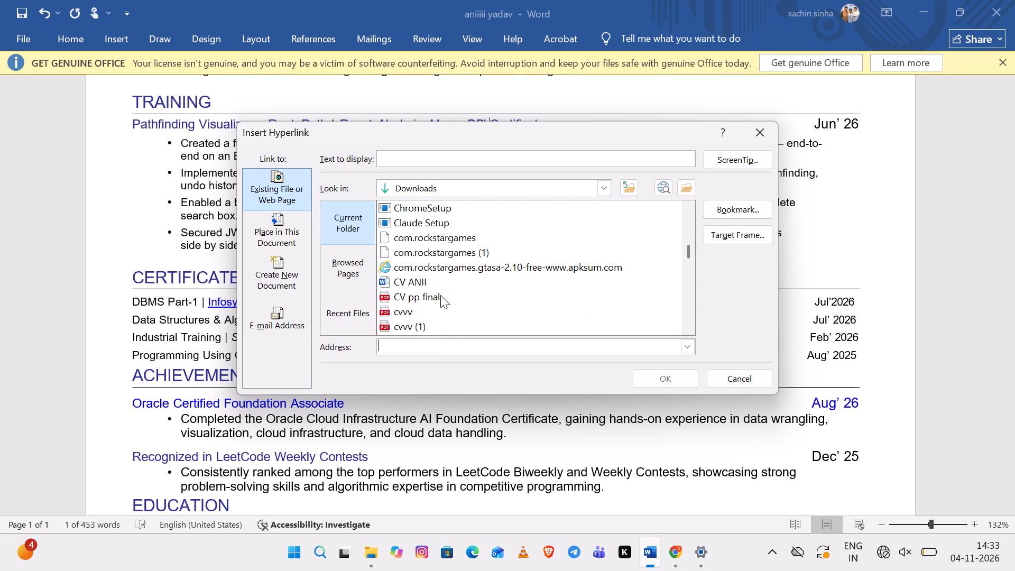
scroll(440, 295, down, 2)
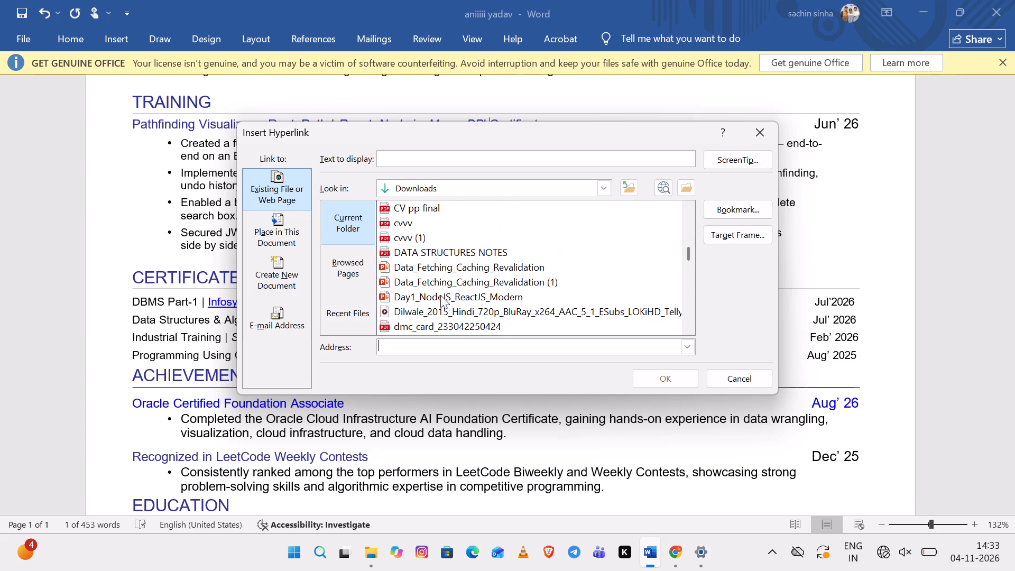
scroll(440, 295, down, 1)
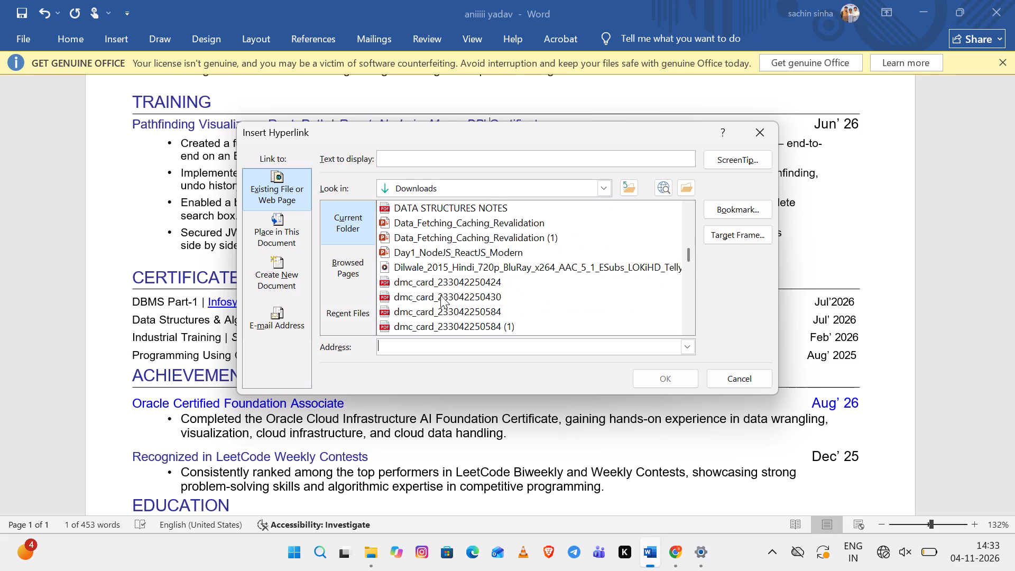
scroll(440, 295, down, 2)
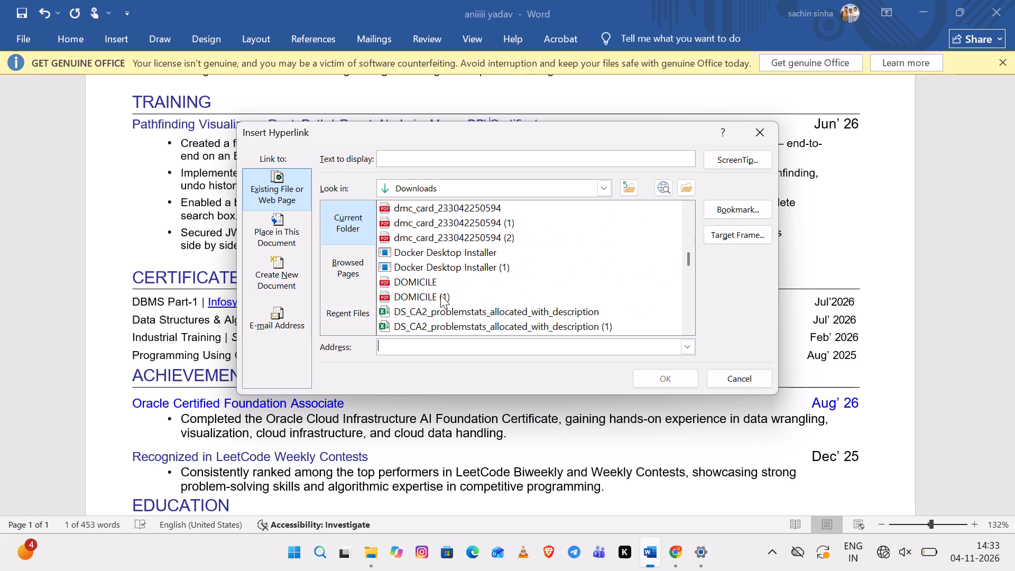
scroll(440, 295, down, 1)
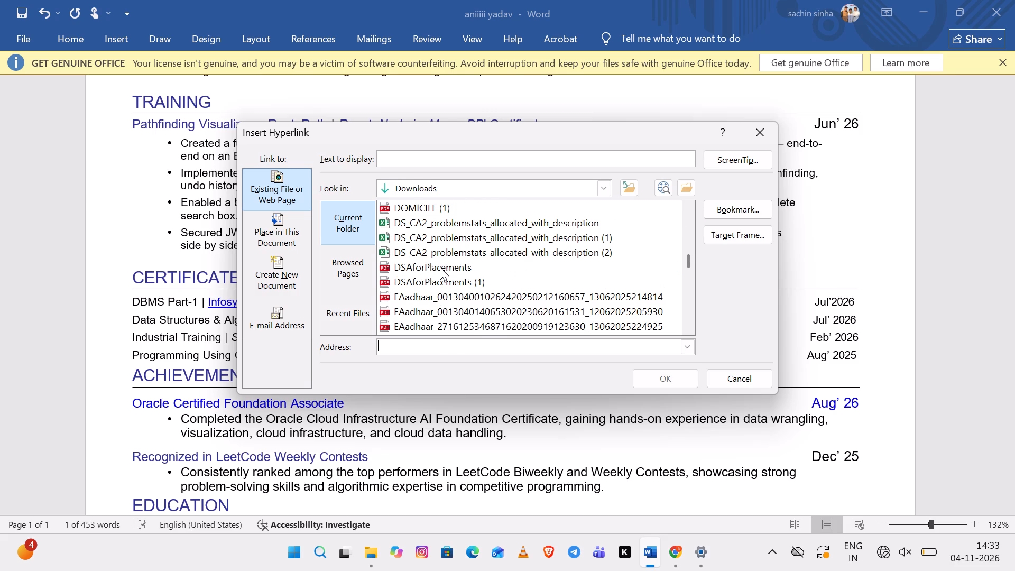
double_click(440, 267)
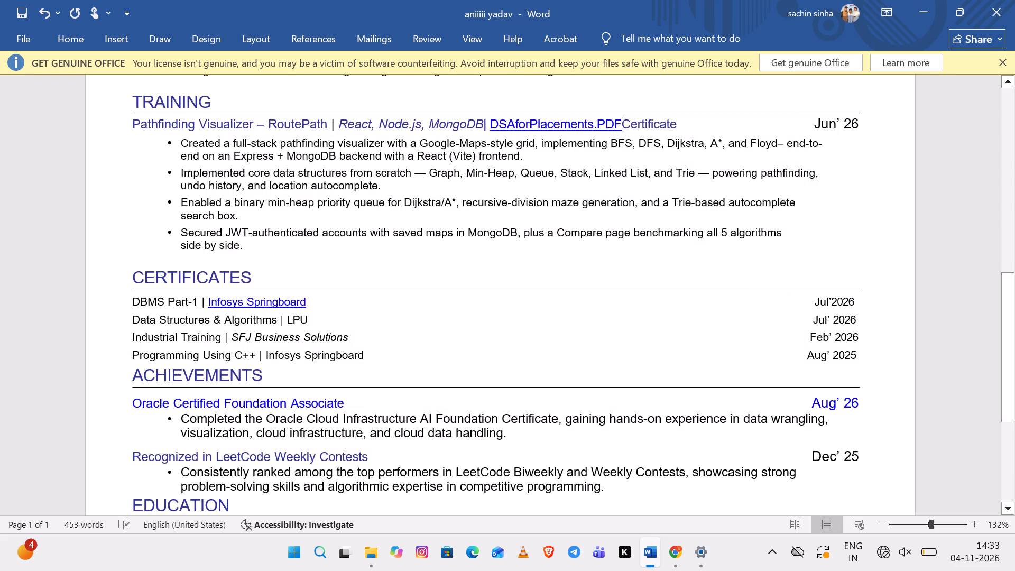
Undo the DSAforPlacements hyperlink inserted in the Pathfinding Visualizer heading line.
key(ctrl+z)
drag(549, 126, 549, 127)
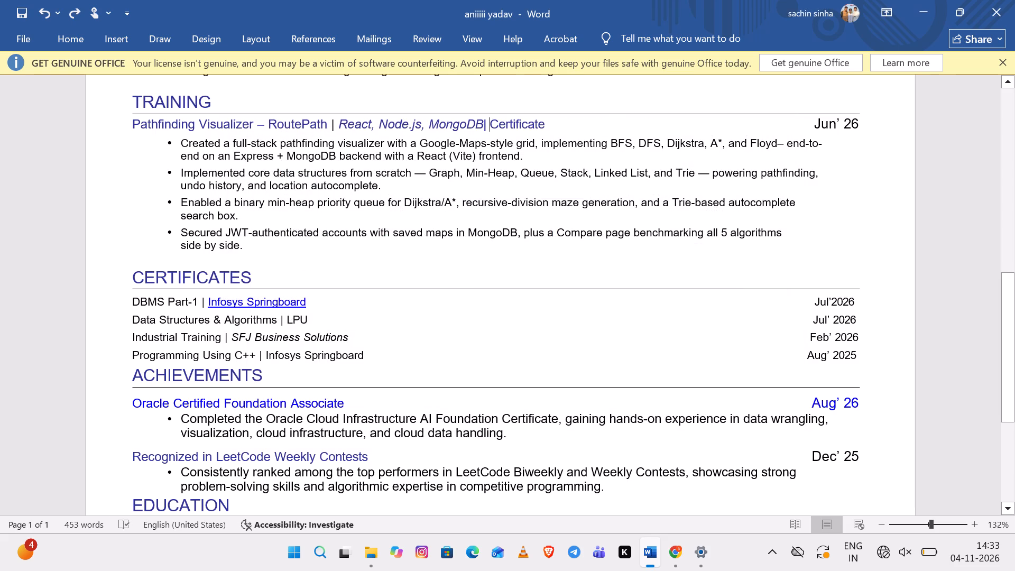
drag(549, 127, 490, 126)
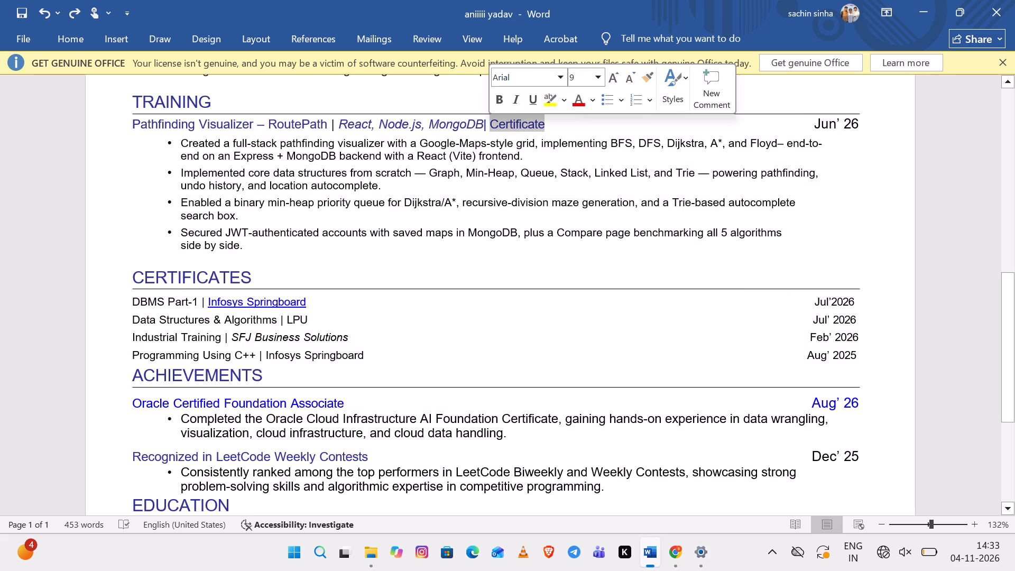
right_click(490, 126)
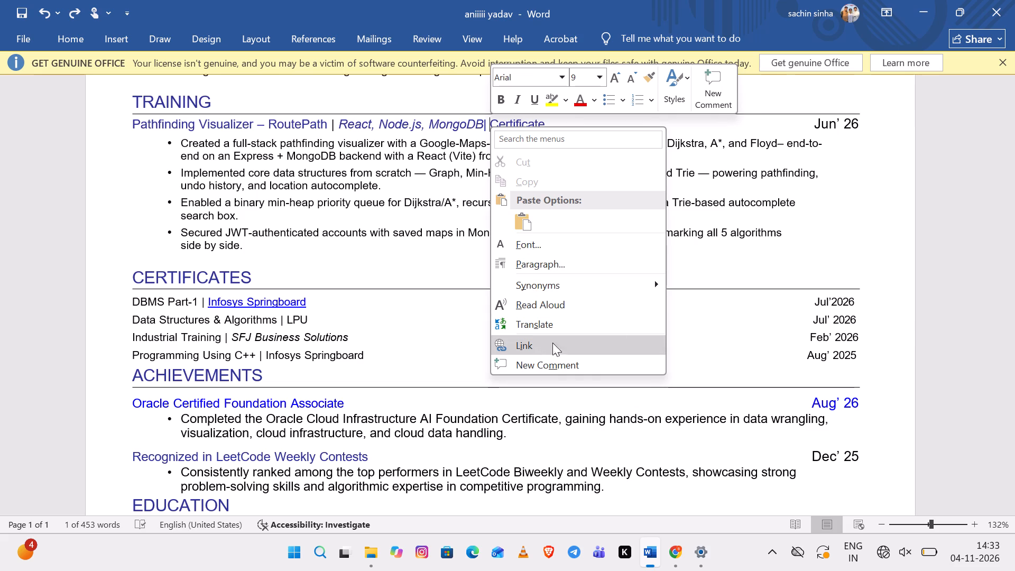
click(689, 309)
Link the word "Certificate" in the Pathfinding Visualizer heading line to the DSAforPlacements PDF in Downloads.
drag(547, 125, 519, 125)
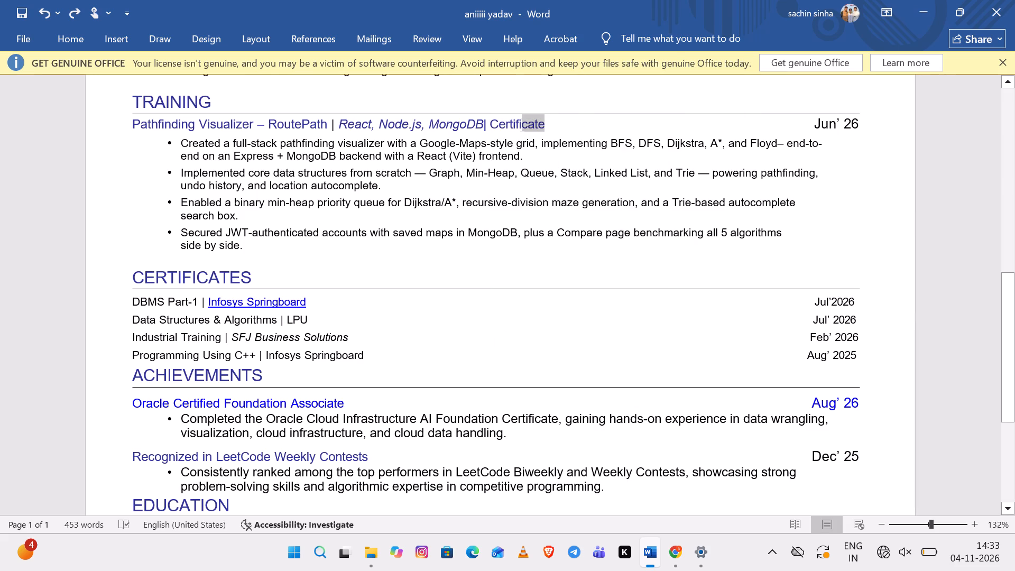
drag(519, 125, 492, 125)
right_click(492, 125)
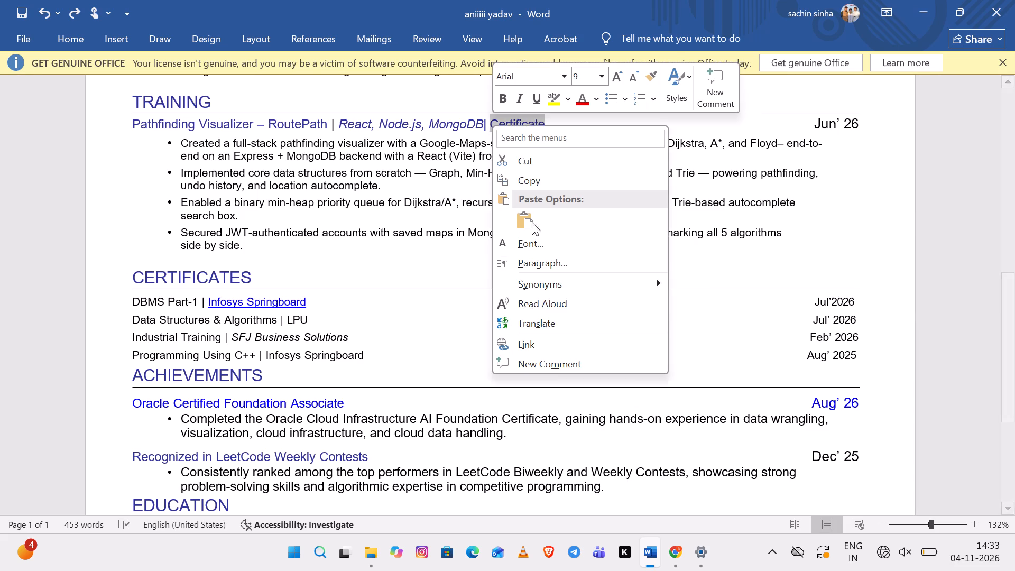
click(543, 338)
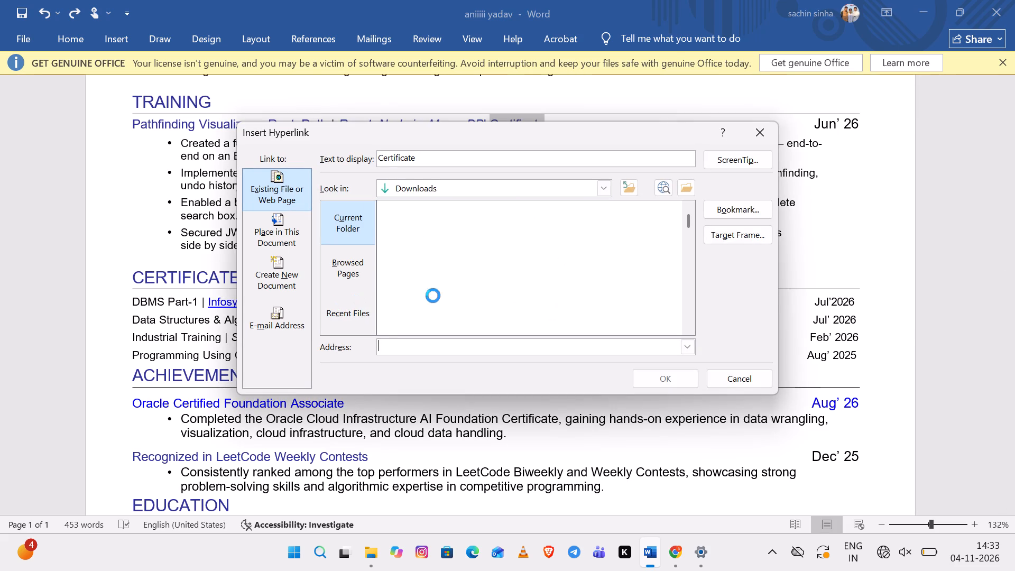
scroll(451, 300, down, 5)
scroll(451, 300, right, 1)
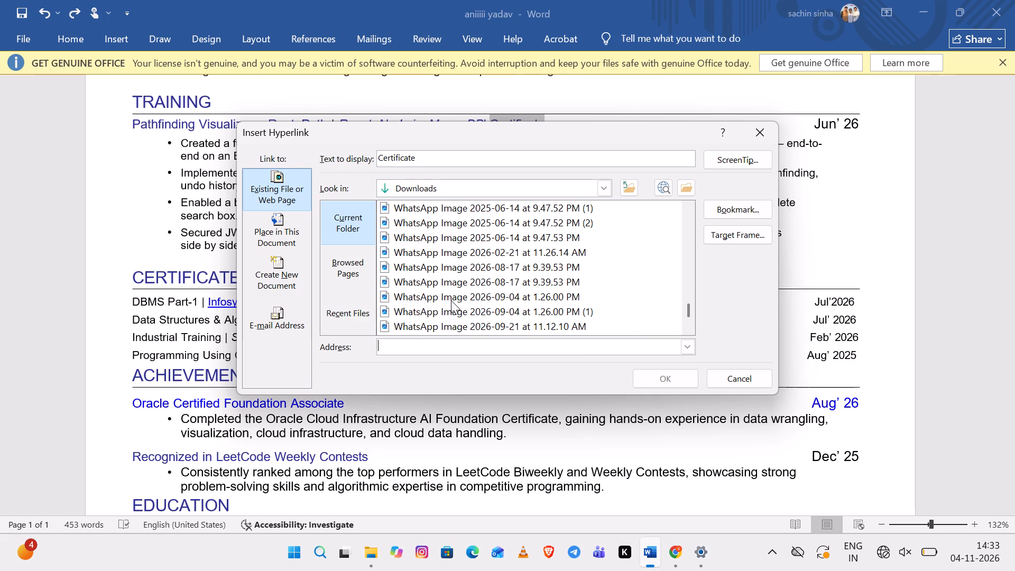
scroll(451, 300, right, 1)
scroll(451, 300, up, 2)
scroll(451, 300, down, 1)
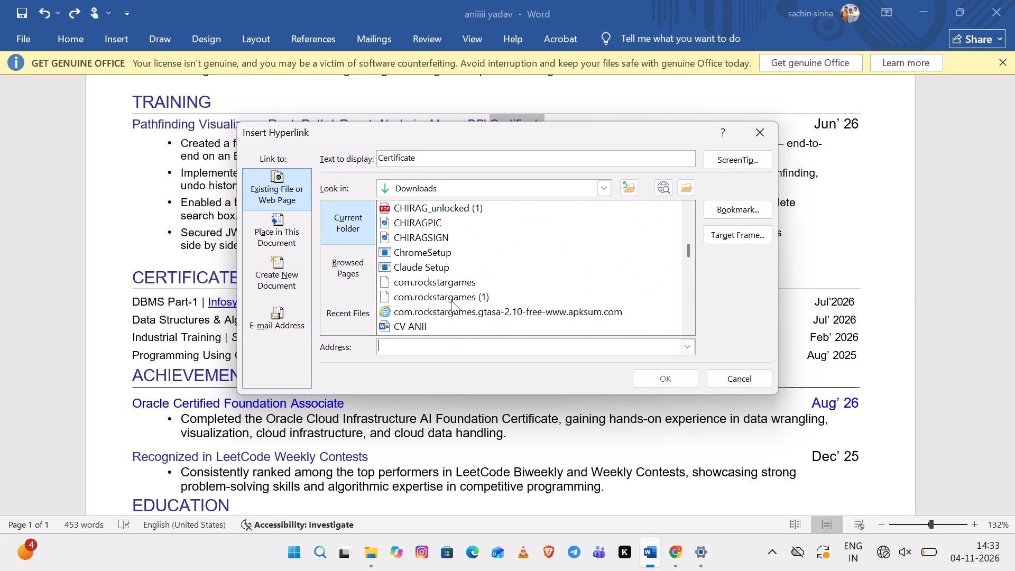
scroll(451, 300, down, 1)
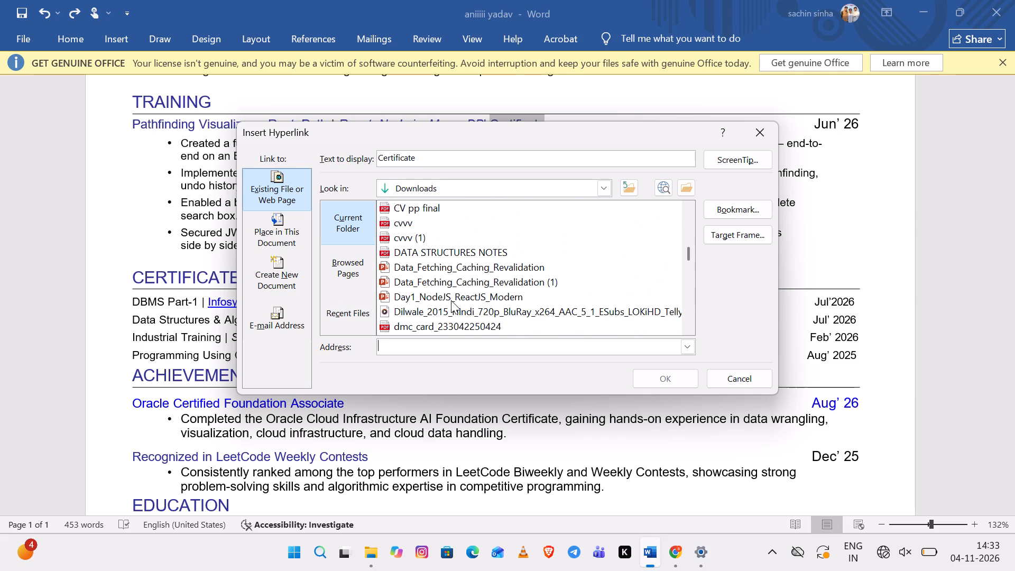
scroll(451, 300, down, 1)
scroll(451, 300, up, 1)
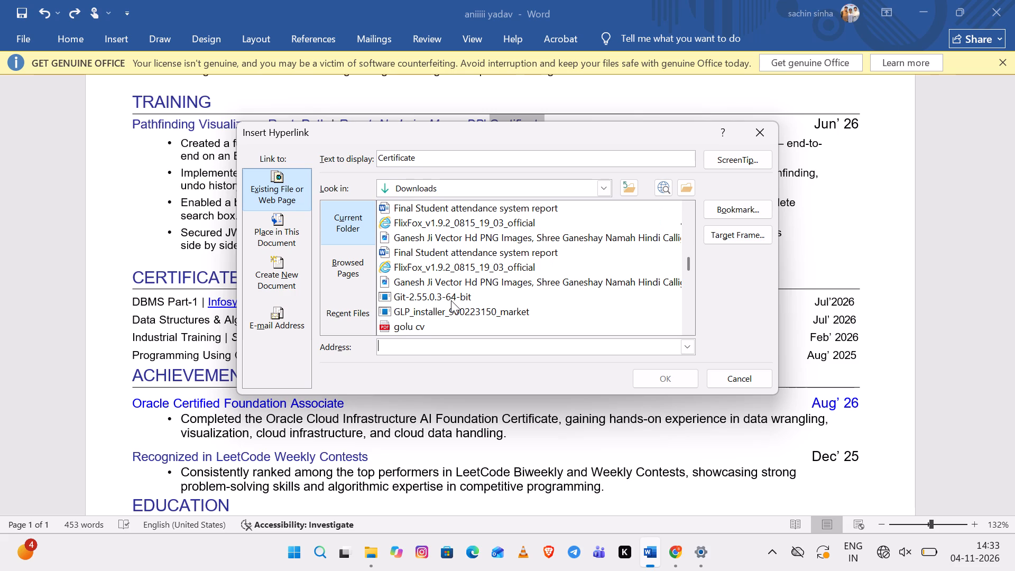
scroll(451, 300, up, 2)
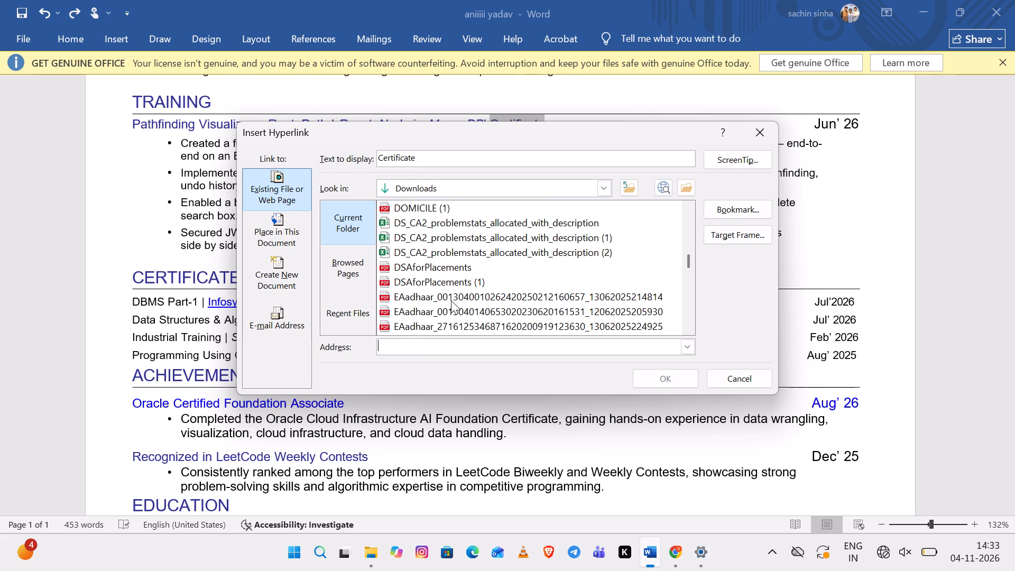
scroll(451, 300, up, 1)
double_click(435, 264)
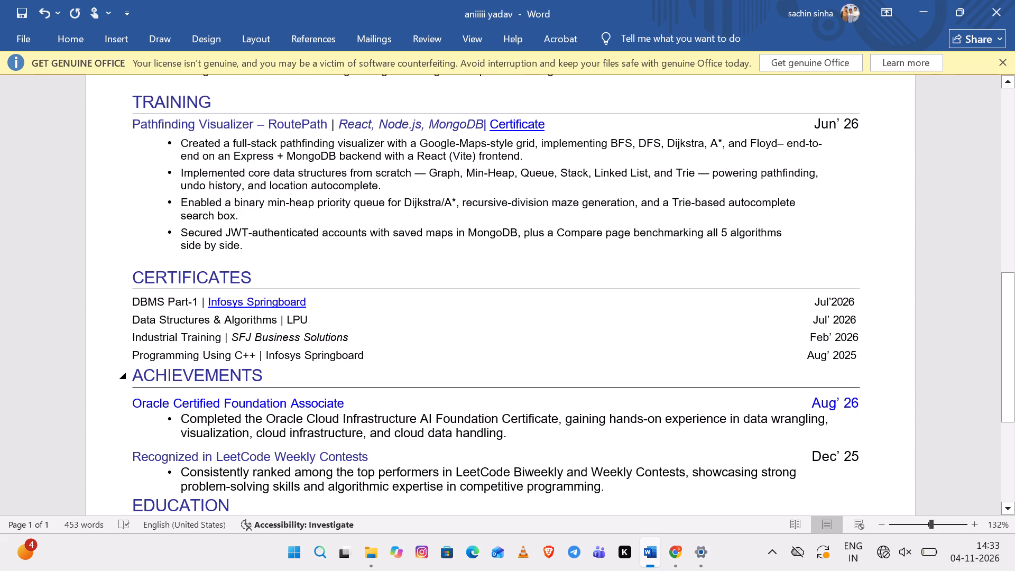
Add "| Certificate" after "Oracle Certified Foundation Associate" in the Achievements section.
click(361, 399)
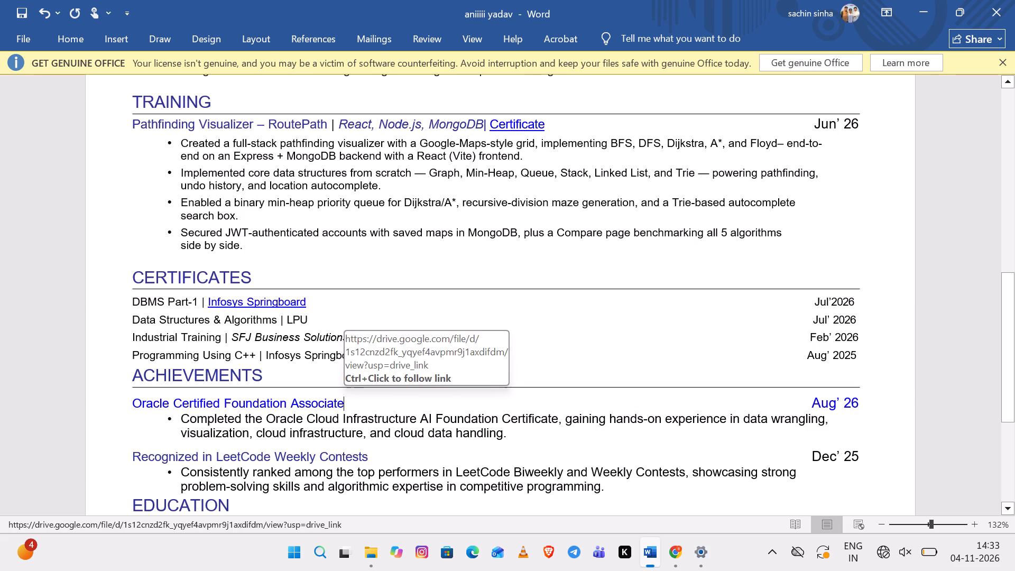
key(shift+bar)
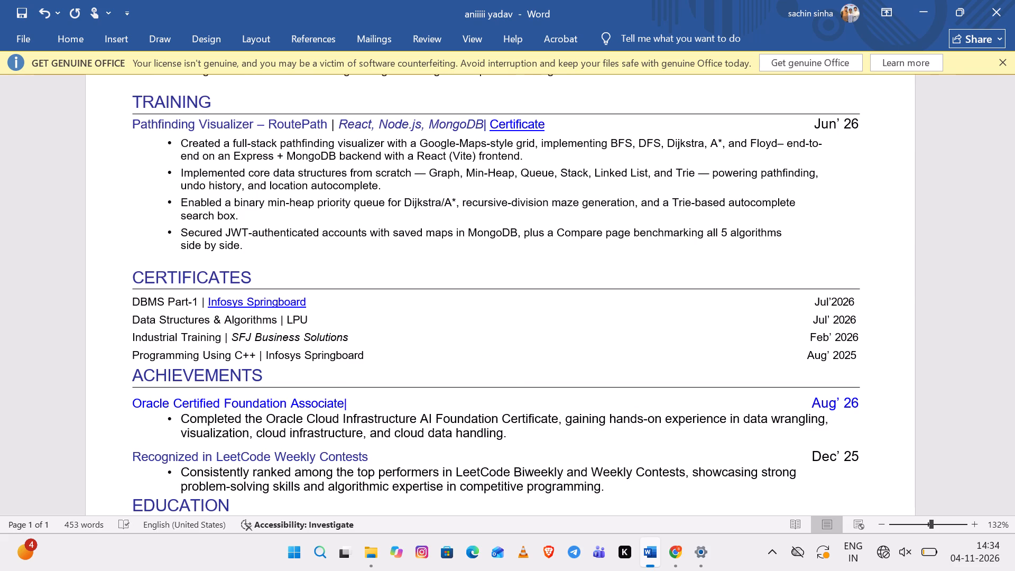
key(space)
key(c)
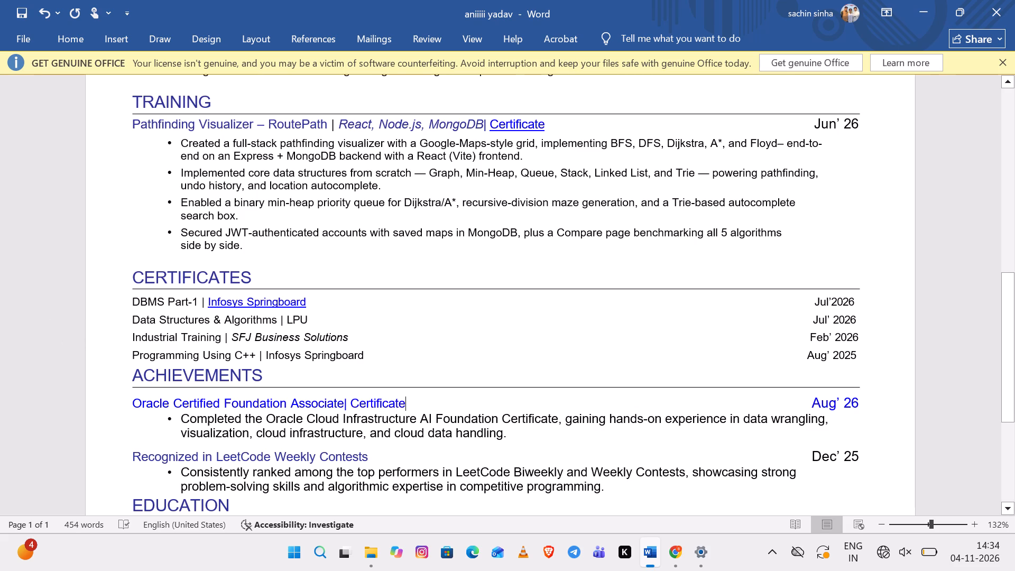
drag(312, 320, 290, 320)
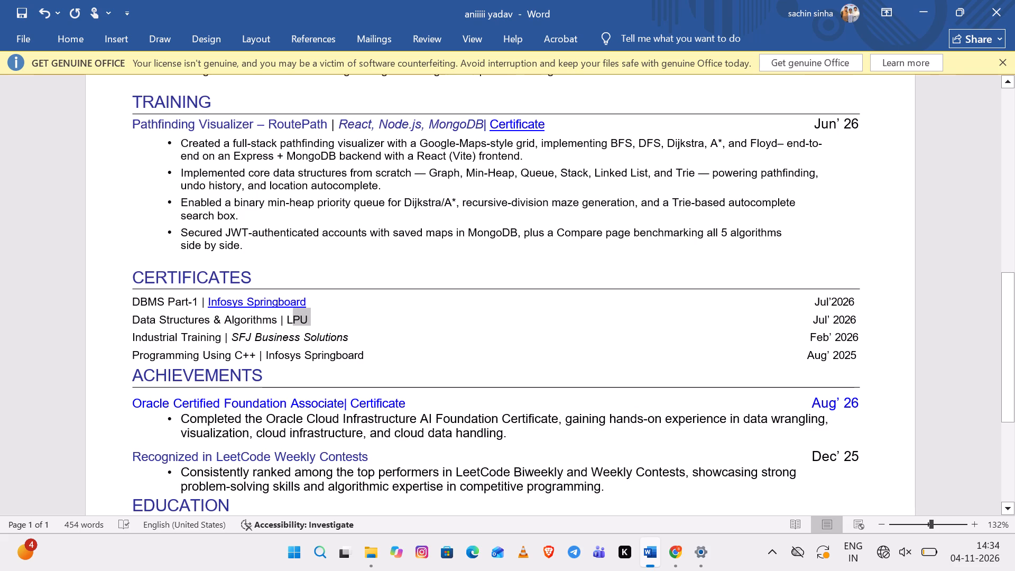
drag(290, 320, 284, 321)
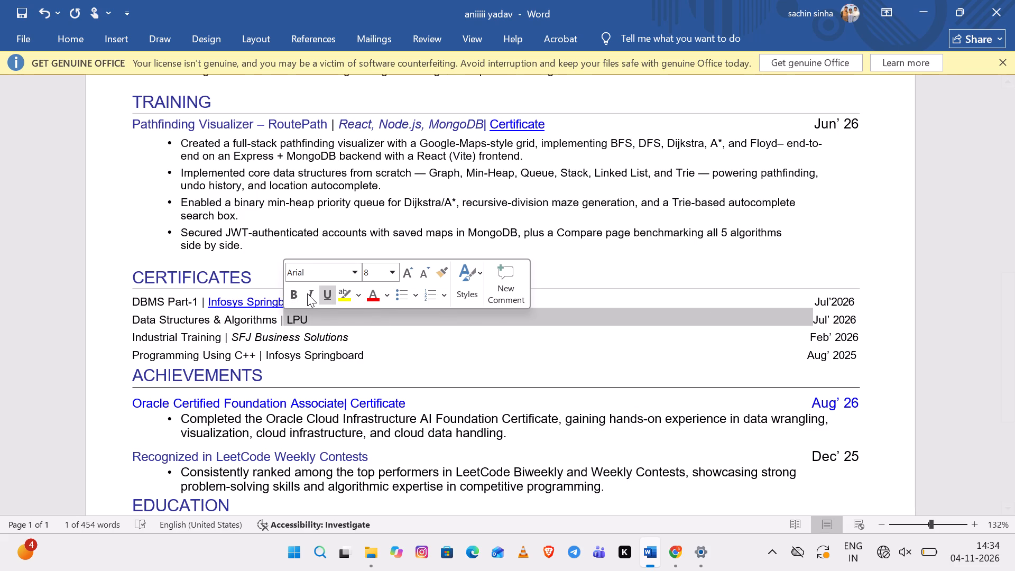
Change the hyperlink on the "Oracle Certified Foundation Associate| Certificate" line to the OracleDB (1) PDF in Downloads.
drag(407, 404, 362, 401)
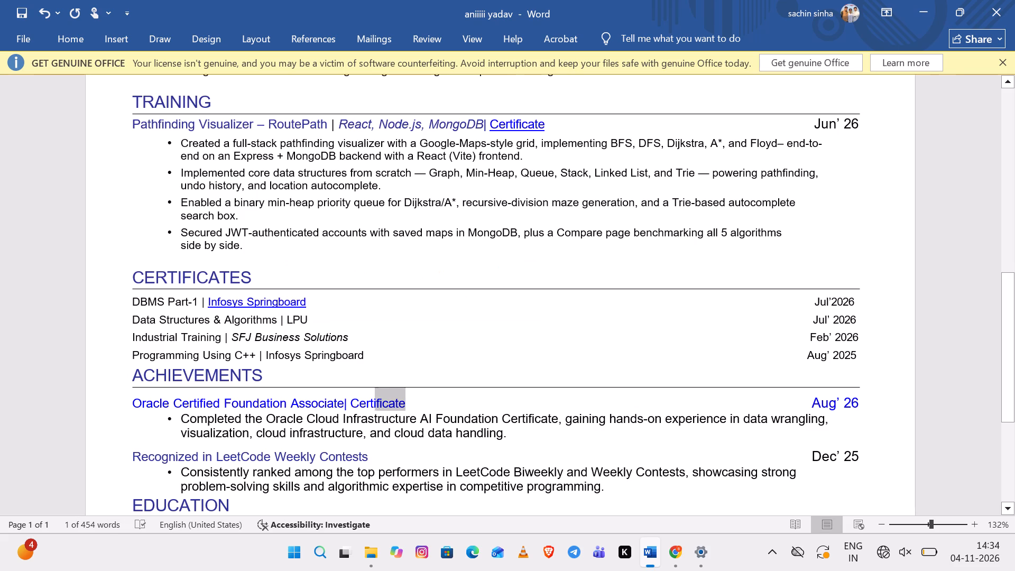
drag(362, 401, 350, 402)
right_click(350, 402)
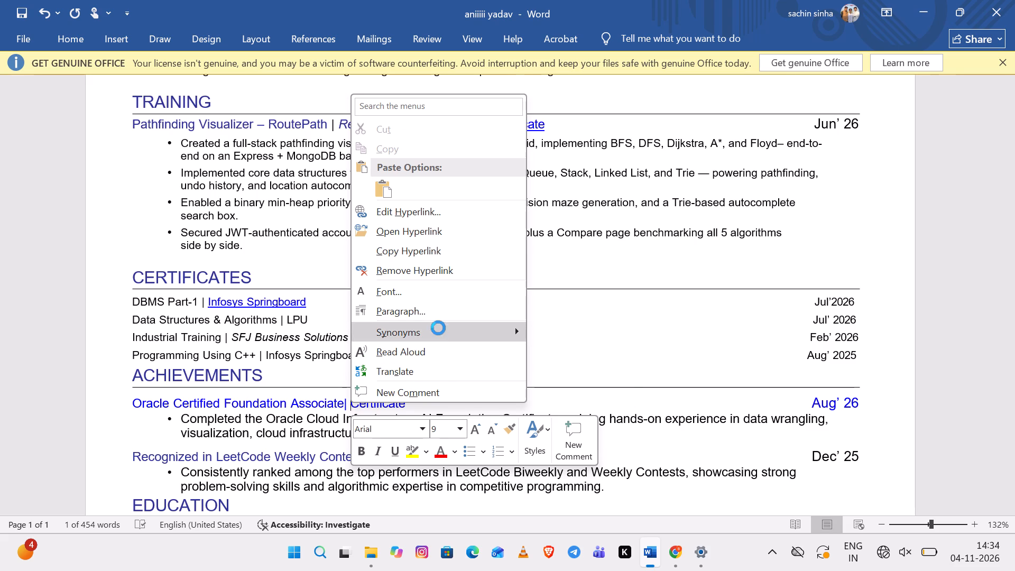
click(489, 200)
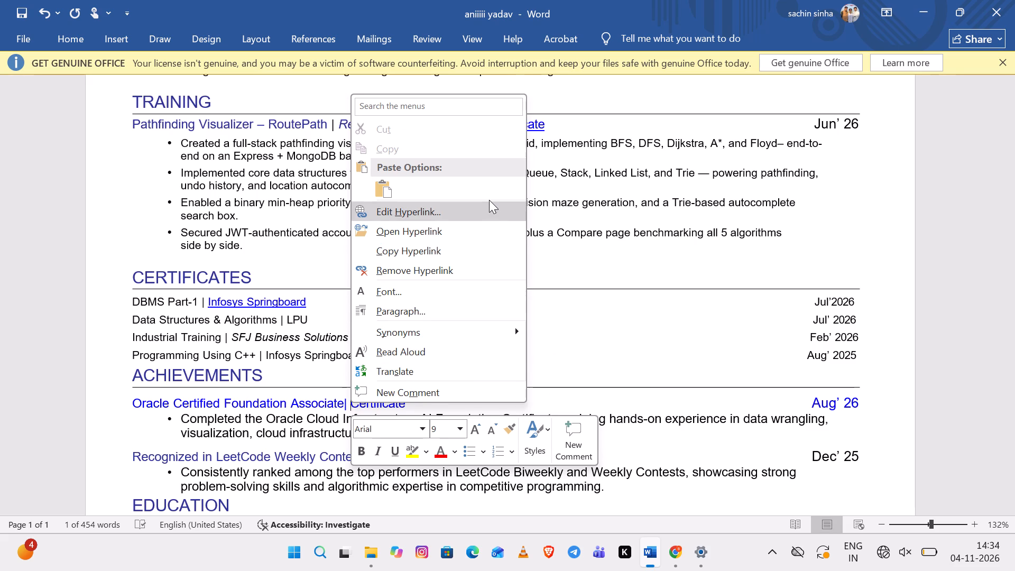
click(489, 207)
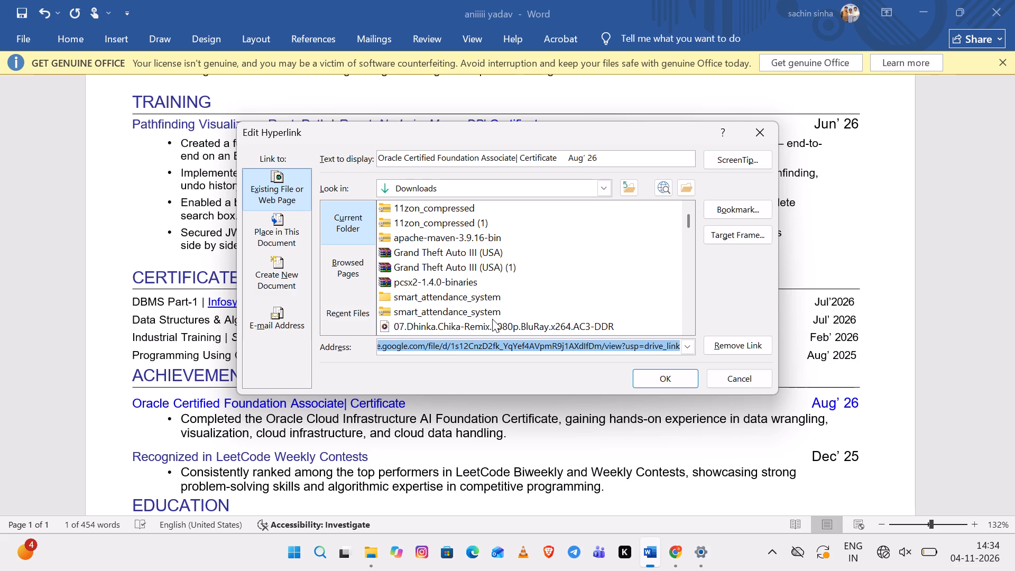
key(BackSpace)
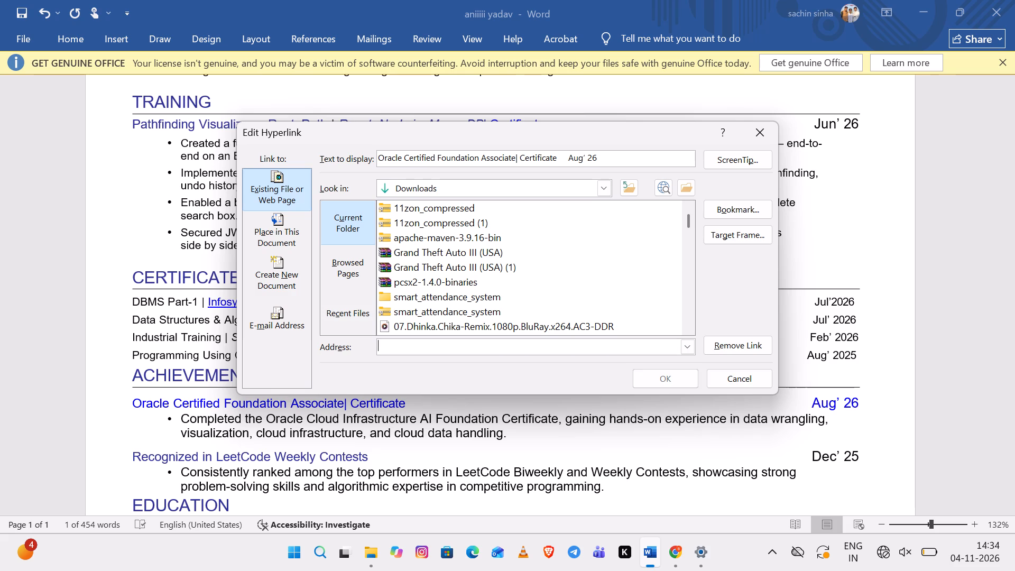
scroll(504, 309, down, 1)
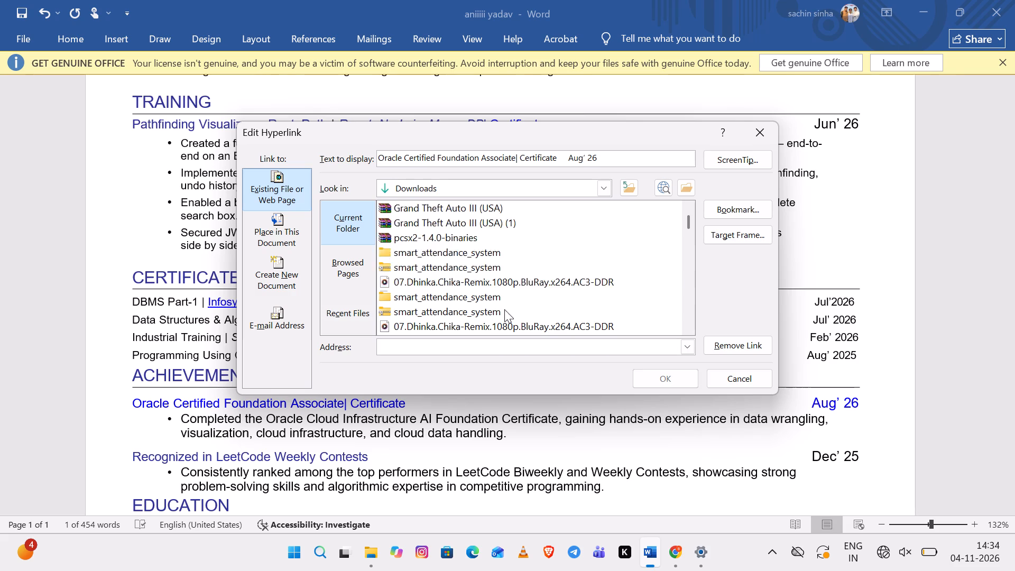
scroll(504, 309, down, 5)
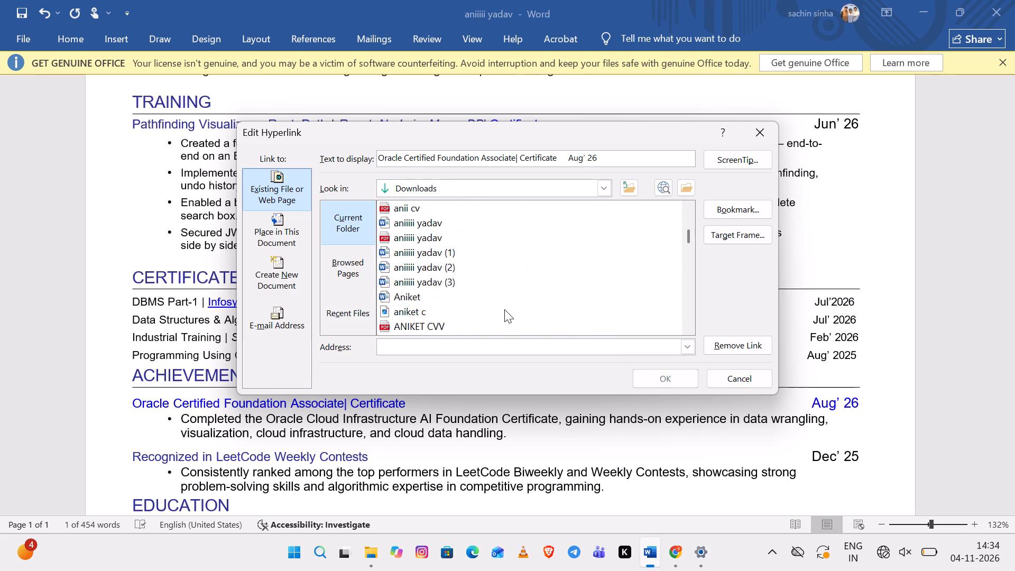
scroll(504, 309, down, 5)
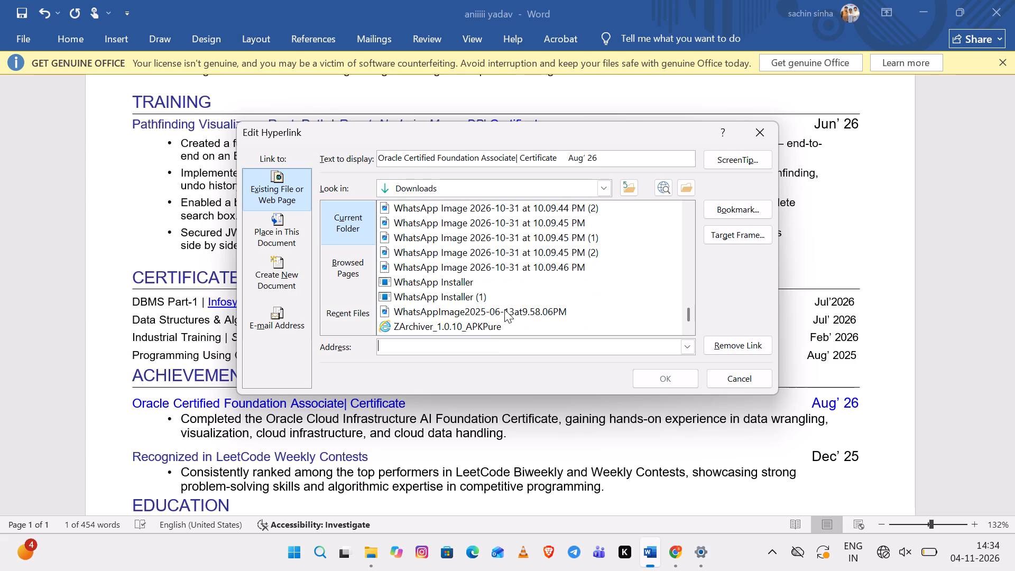
scroll(504, 309, down, 2)
scroll(504, 248, up, 3)
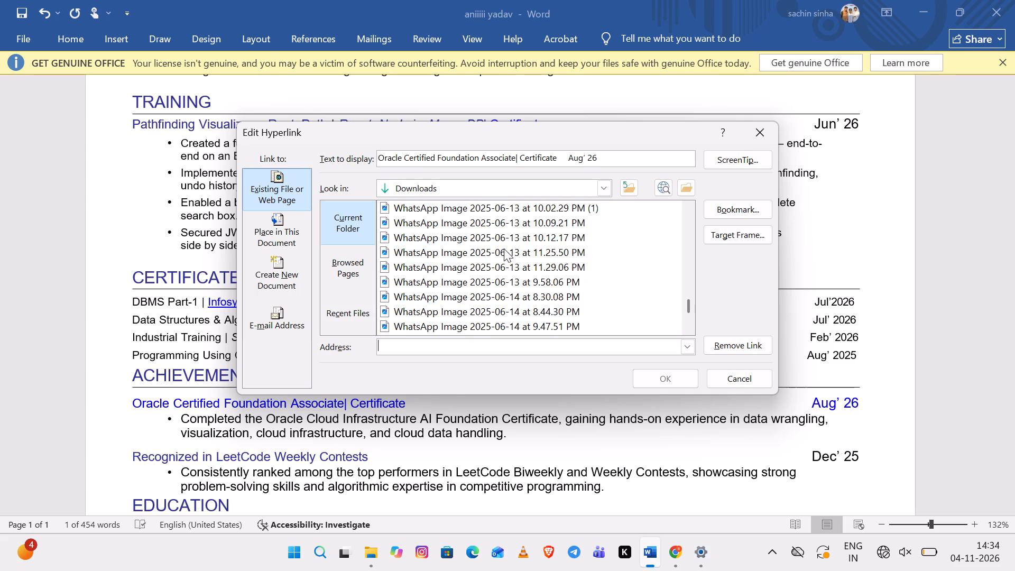
scroll(504, 248, up, 3)
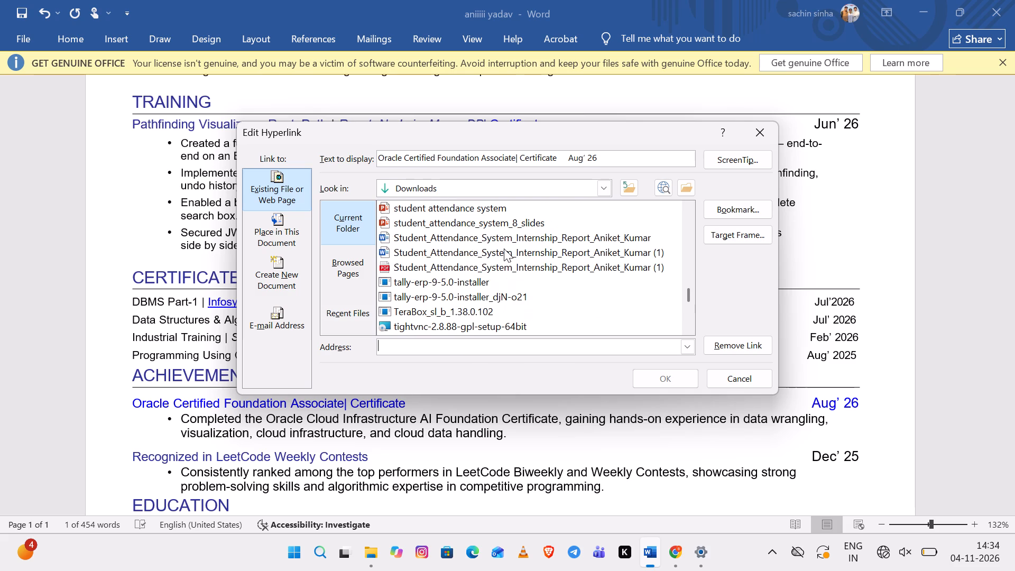
scroll(504, 248, up, 3)
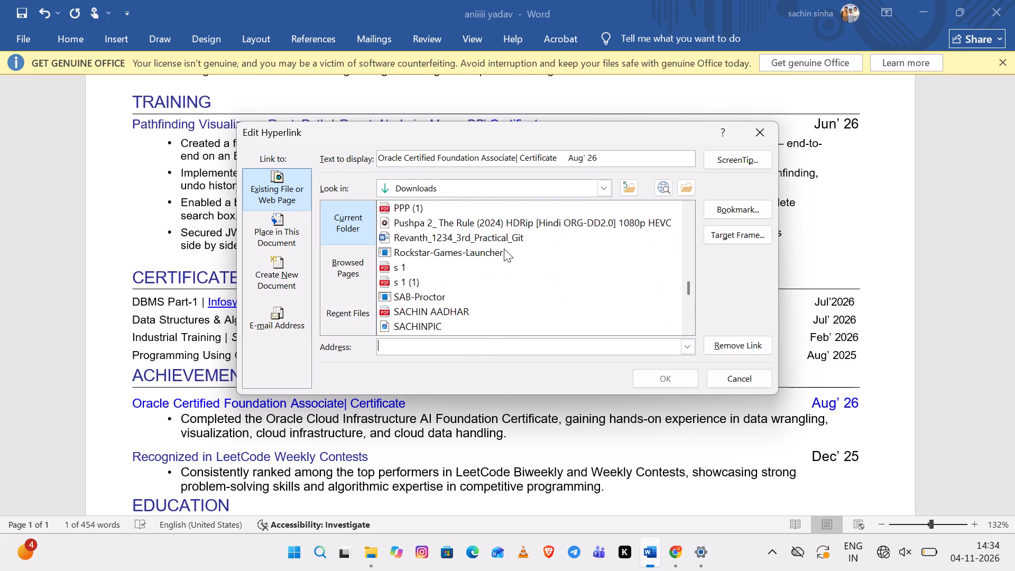
scroll(504, 248, up, 3)
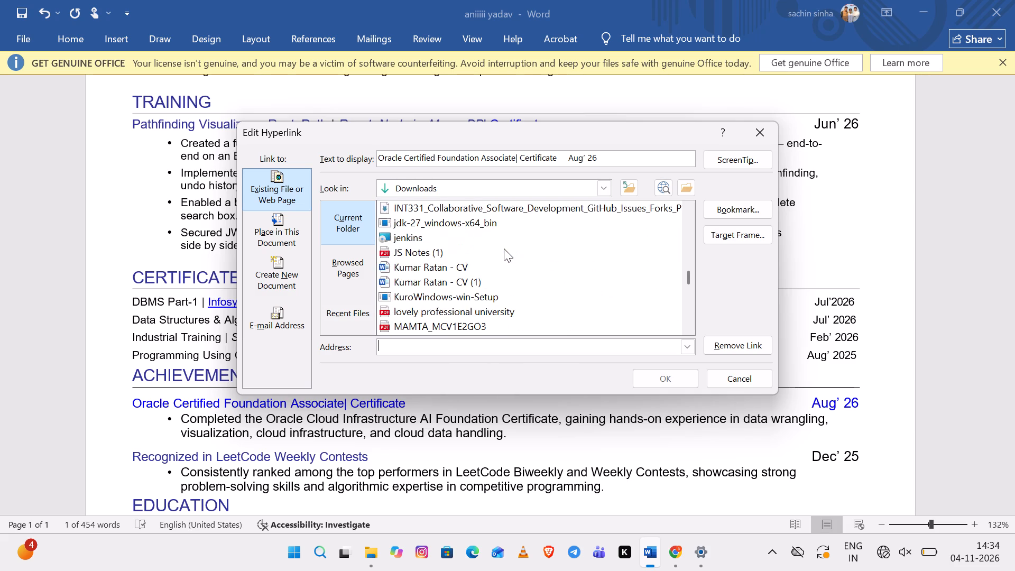
scroll(504, 248, up, 3)
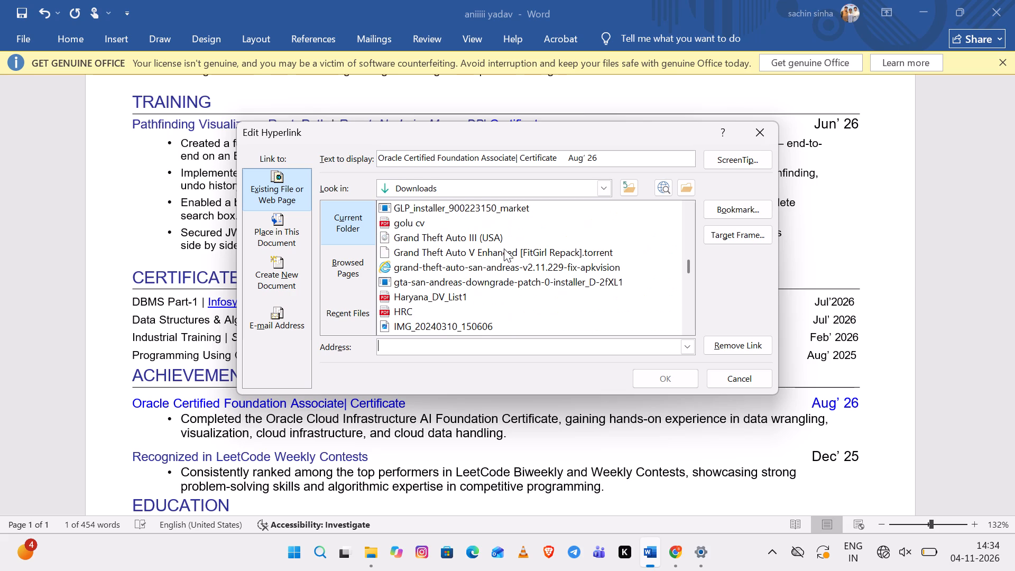
scroll(504, 248, up, 1)
scroll(504, 248, down, 1)
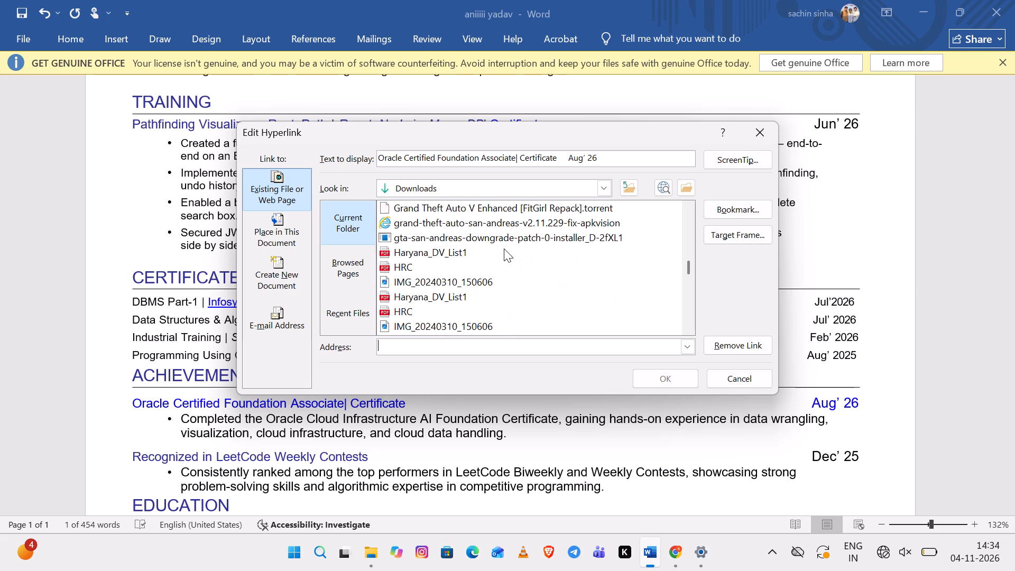
scroll(504, 248, down, 3)
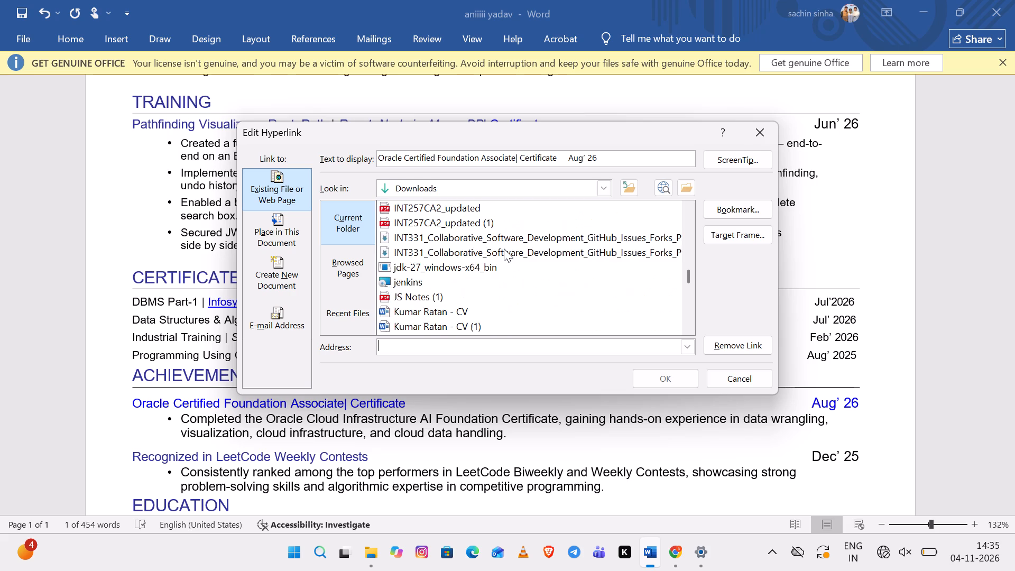
scroll(504, 248, down, 2)
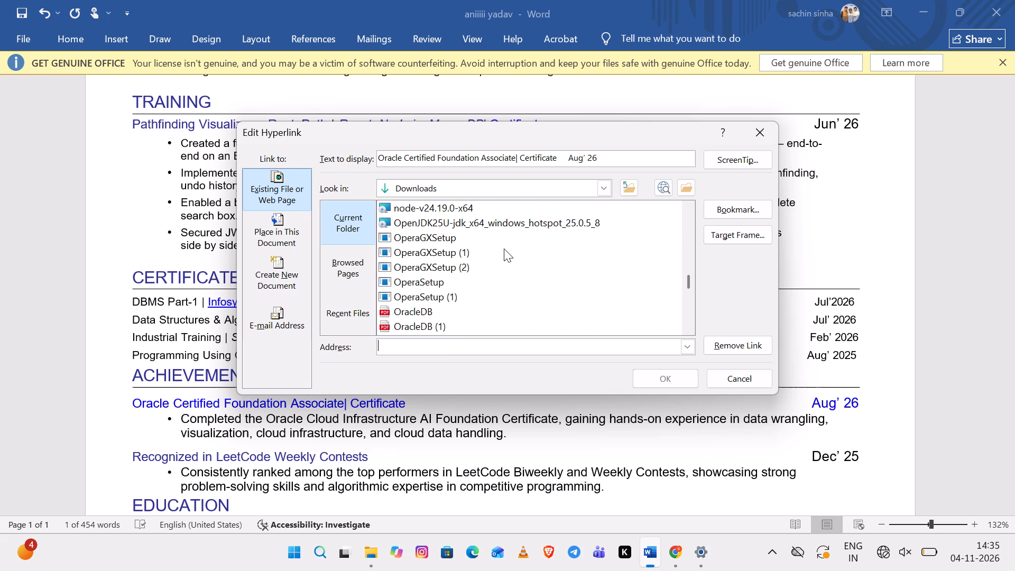
scroll(504, 248, down, 1)
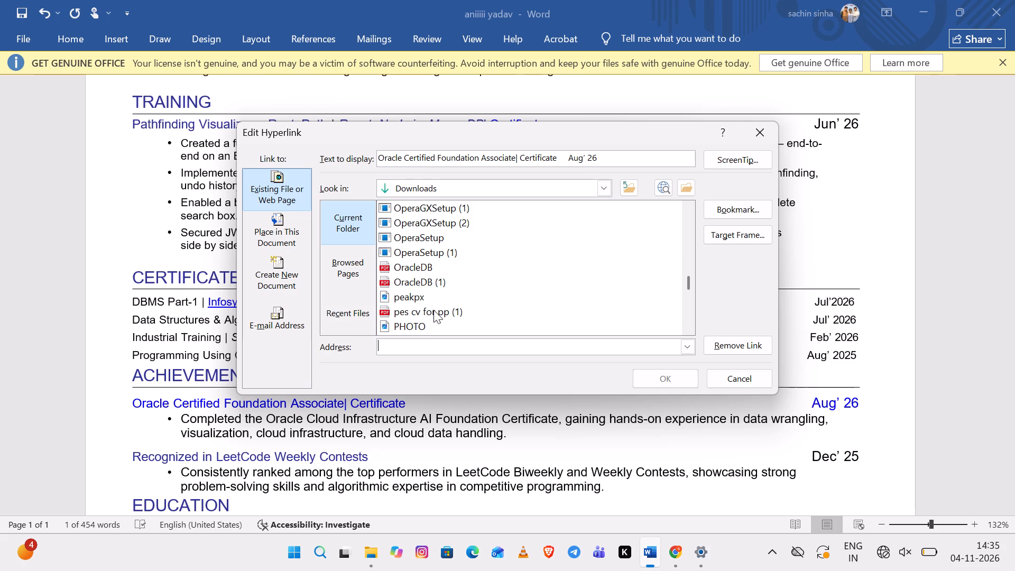
double_click(453, 278)
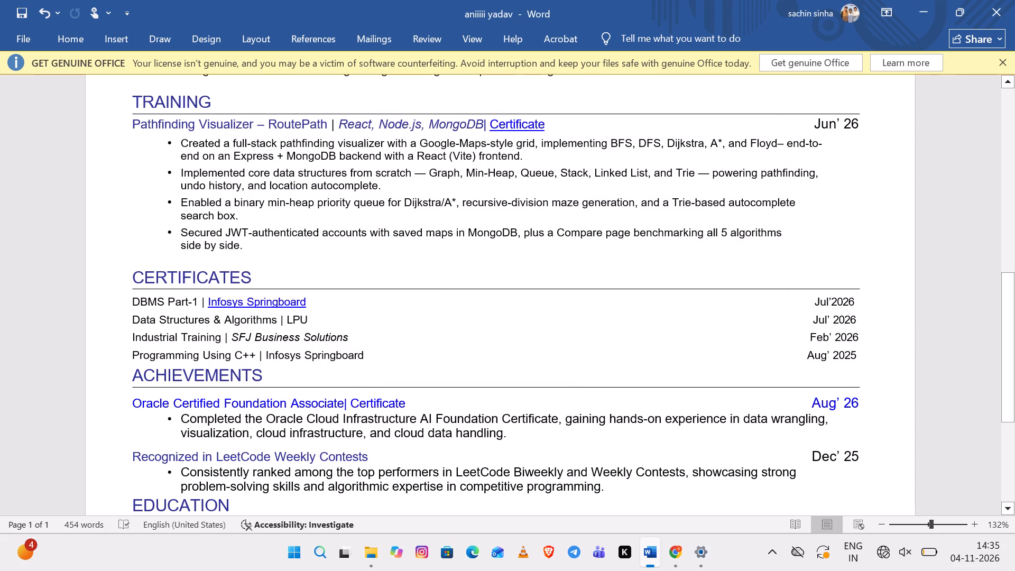
Set the font colour of the date "Aug’ 26" on the Oracle Certified Foundation Associate line to black.
drag(811, 405, 824, 405)
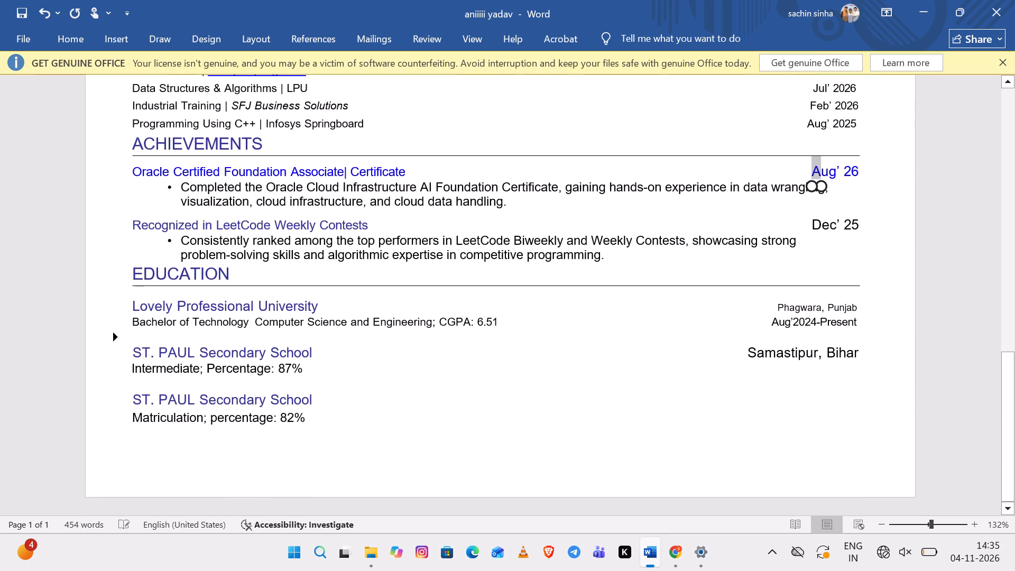
click(820, 174)
drag(813, 172, 856, 172)
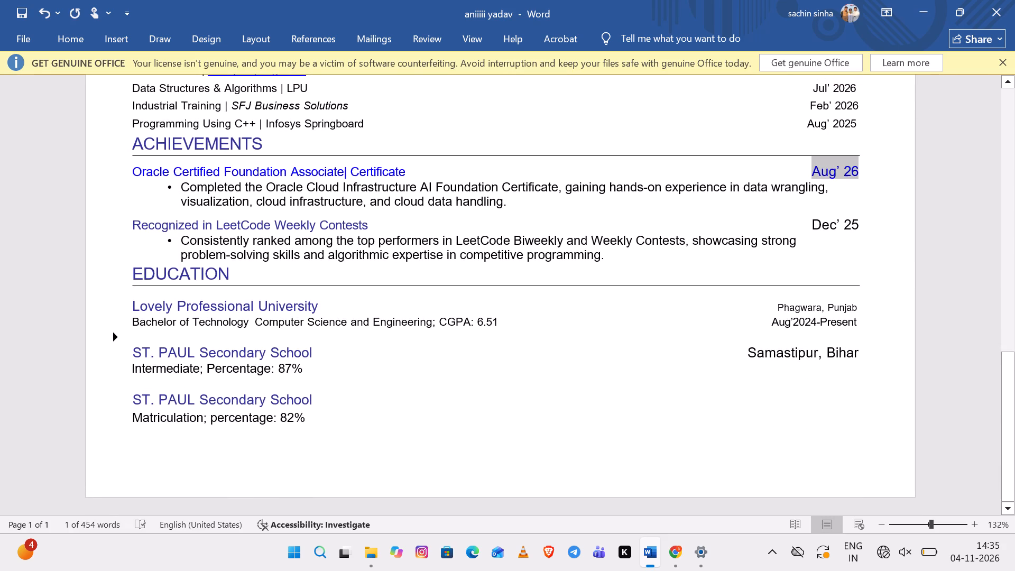
drag(856, 172, 859, 174)
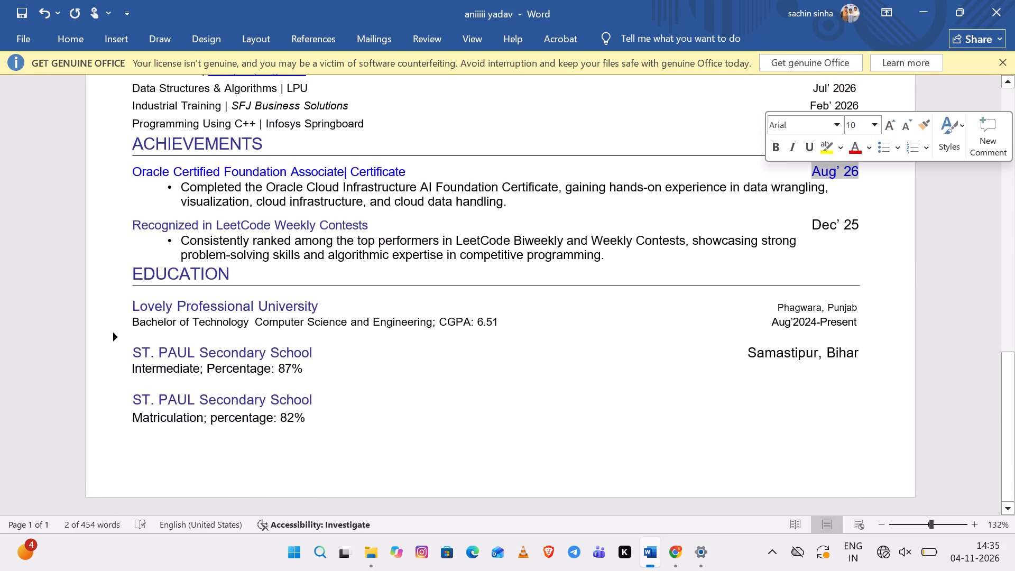
click(872, 148)
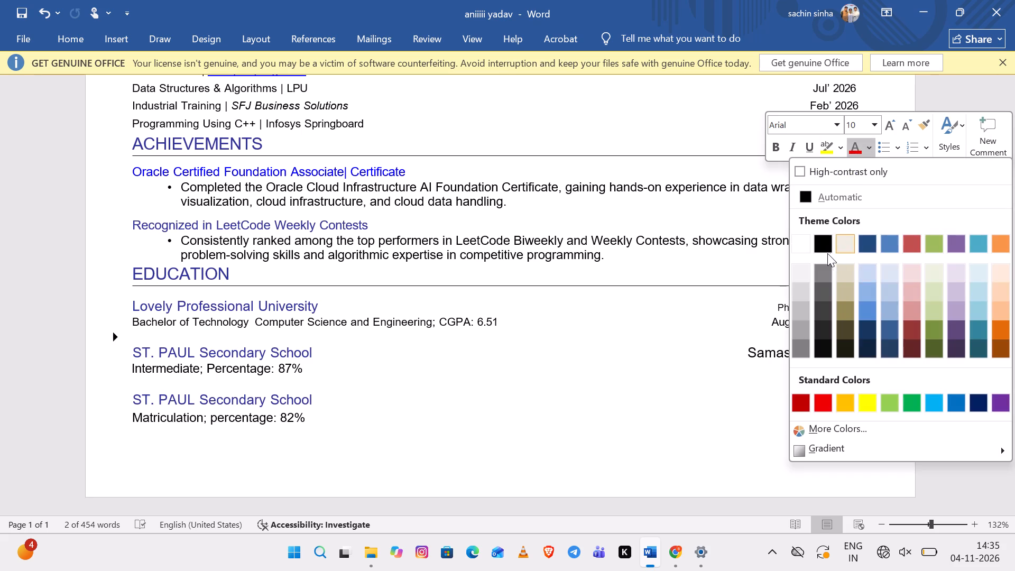
click(820, 246)
click(715, 364)
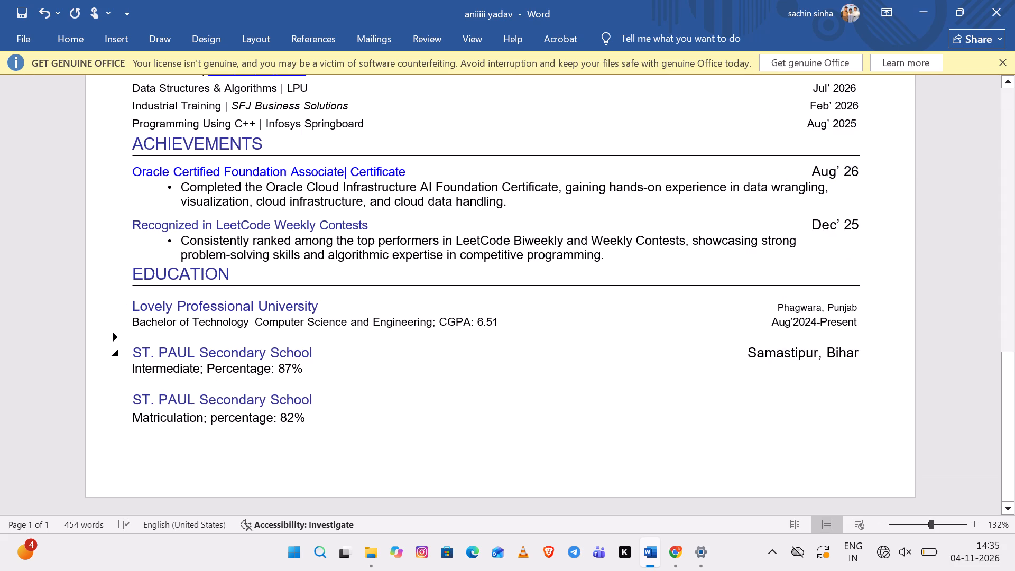
Place the text cursor at the end of the second "ST. PAUL Secondary School" line, above Matriculation, in the Education section.
click(745, 389)
key(Down)
key(Right)
key(Right)
key(Right)
key(Right)
key(Right)
key(Right)
key(Right)
key(Right)
key(Right)
key(Right)
key(Right)
key(Right)
key(Right)
key(Right)
key(Right)
key(Right)
key(Right)
key(Right)
key(Right)
key(Right)
key(Right)
key(Right)
key(Right)
key(Right)
key(Right)
key(Right)
key(Right)
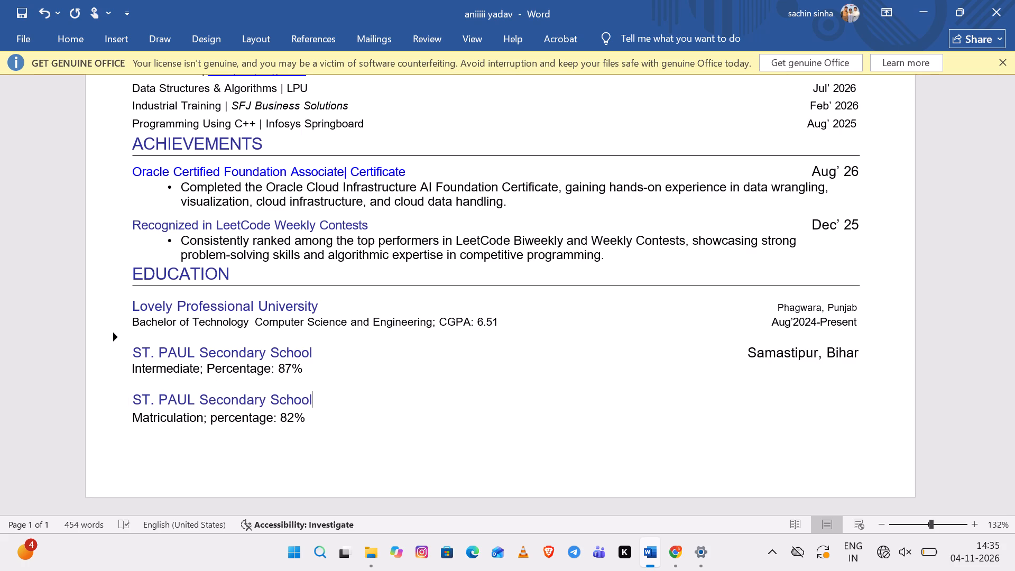